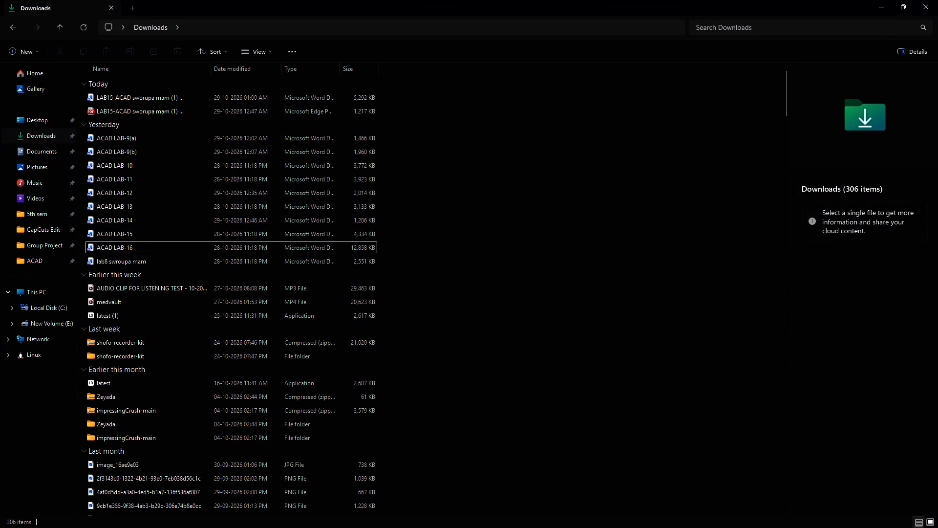
Open the ACAD LAB-9(a) Word document from the Downloads folder.
scroll(115, 161, "up", 1)
left_click(136, 136)
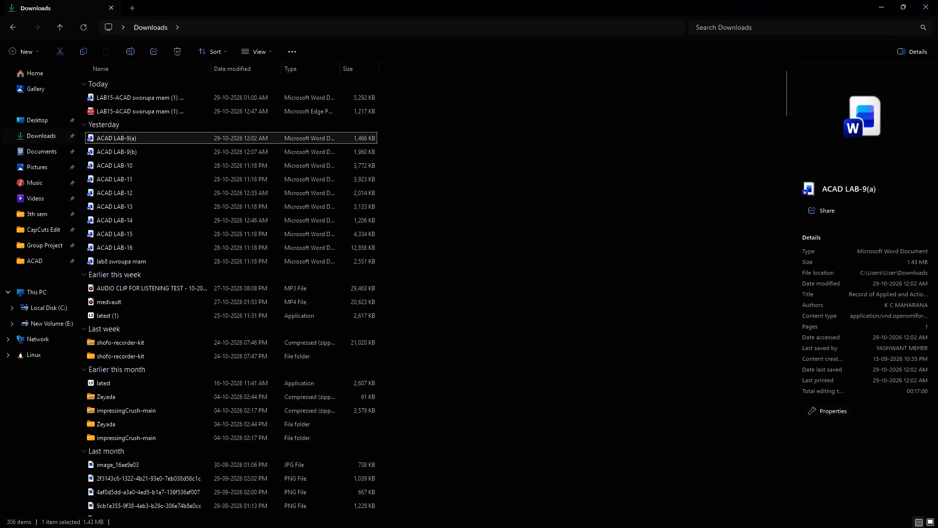
double_click(136, 136)
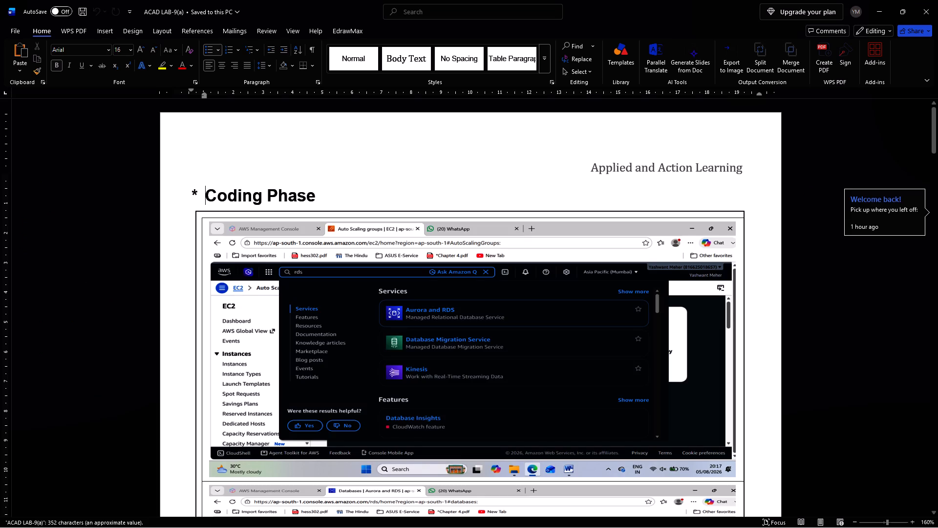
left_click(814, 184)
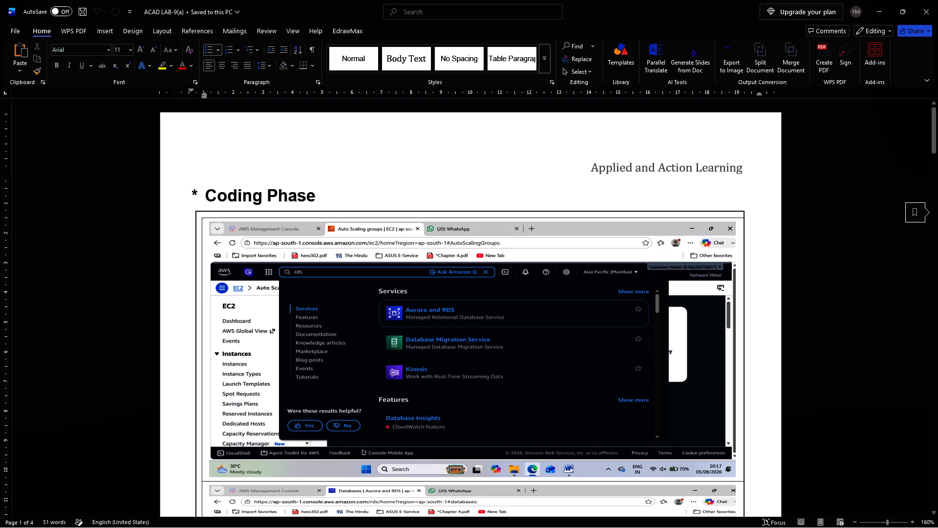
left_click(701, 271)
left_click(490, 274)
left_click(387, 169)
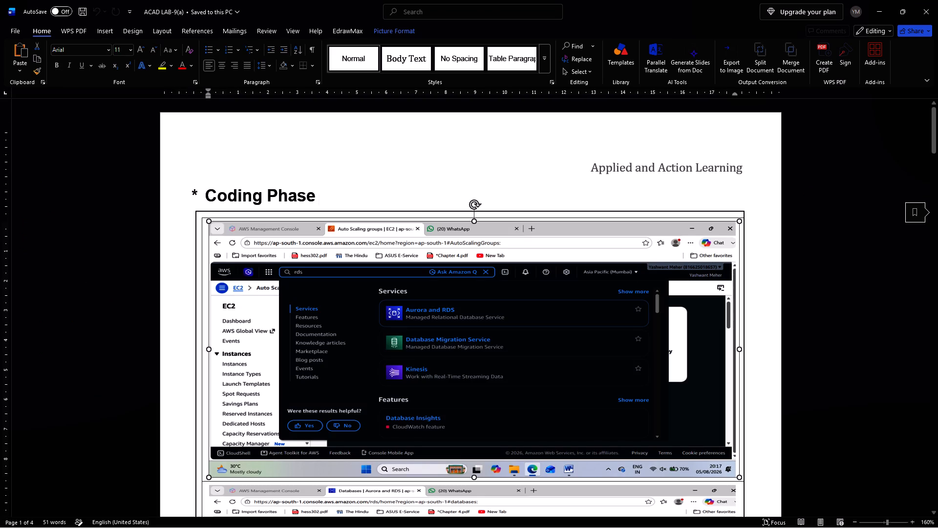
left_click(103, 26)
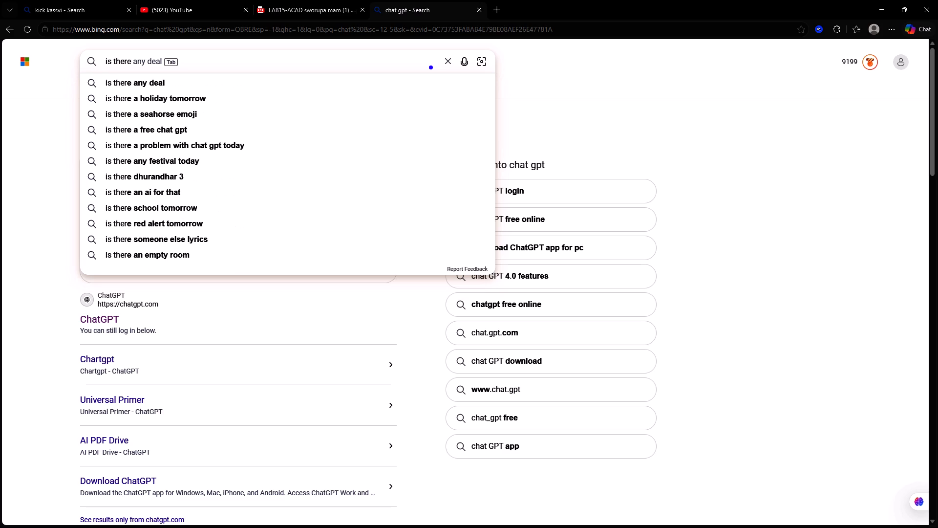
Search the web for "is there any option the change multiple image of same type in one click in word" and skim the results.
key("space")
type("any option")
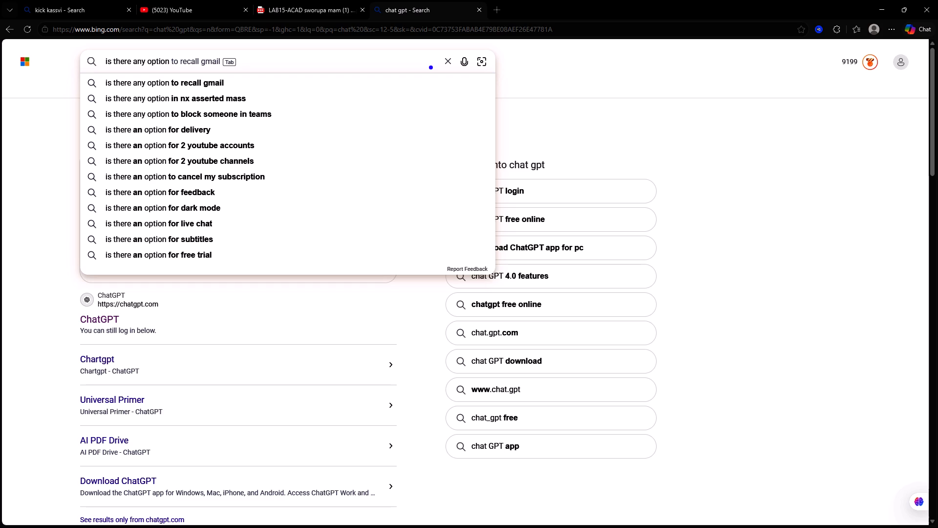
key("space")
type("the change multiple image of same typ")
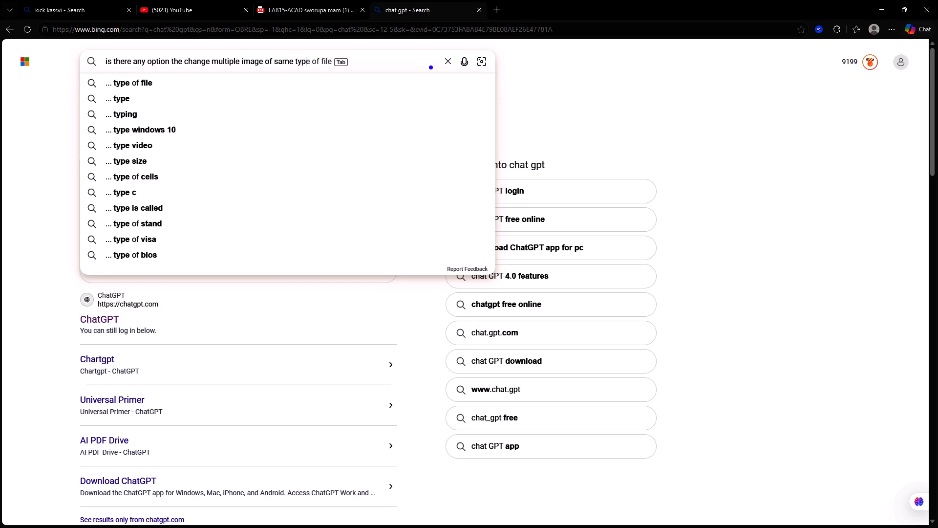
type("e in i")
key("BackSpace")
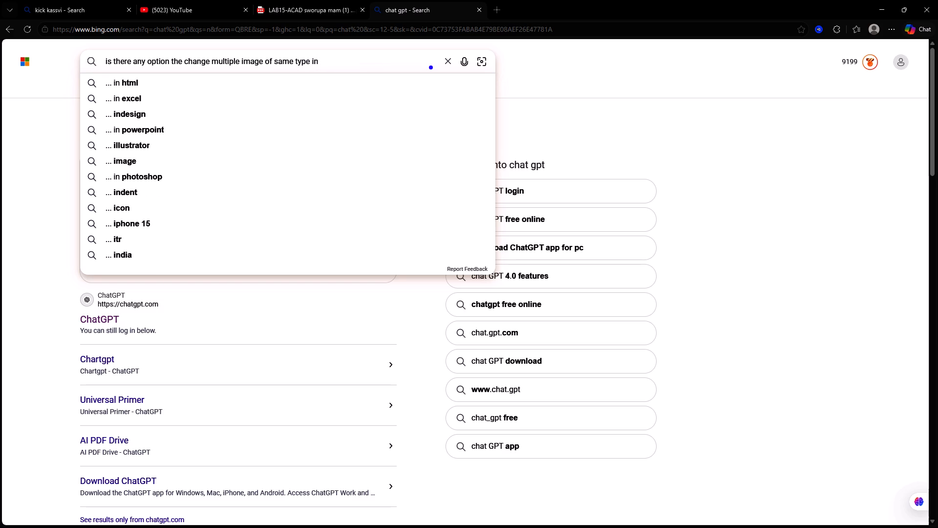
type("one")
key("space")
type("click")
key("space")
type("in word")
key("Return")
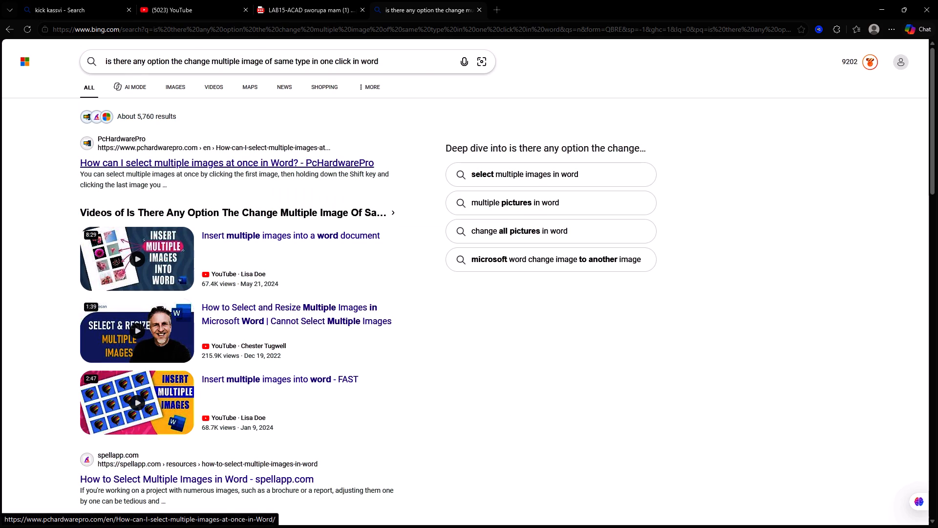
scroll(197, 165, "down", 4)
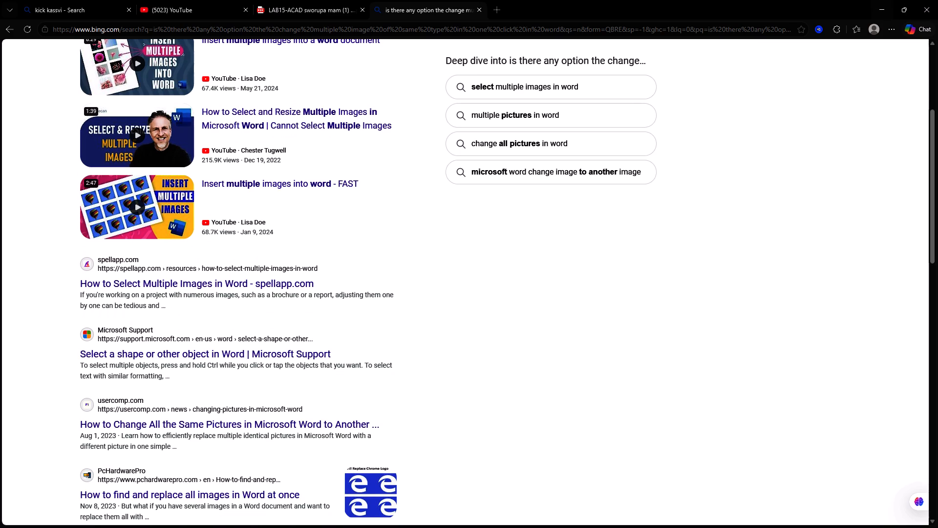
Leave the browser and return to the ACAD LAB-9(a) document in Word.
left_click(879, 5)
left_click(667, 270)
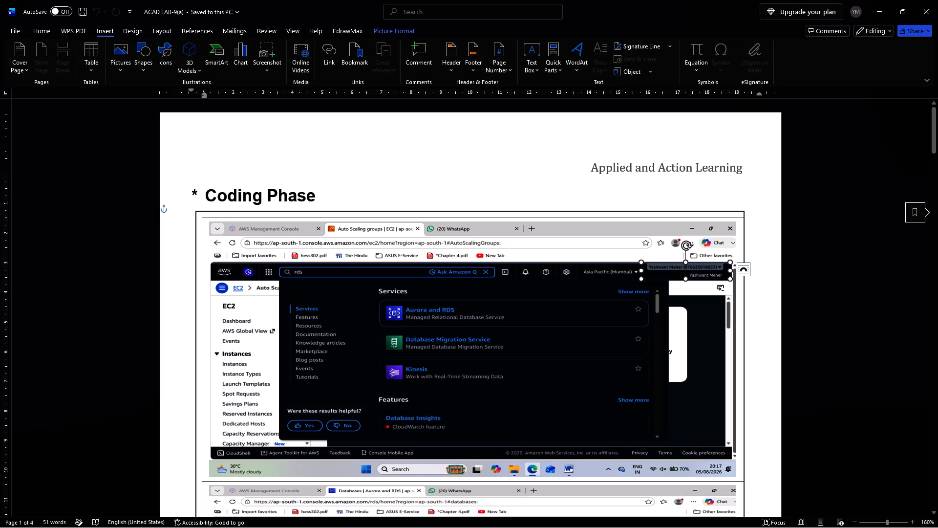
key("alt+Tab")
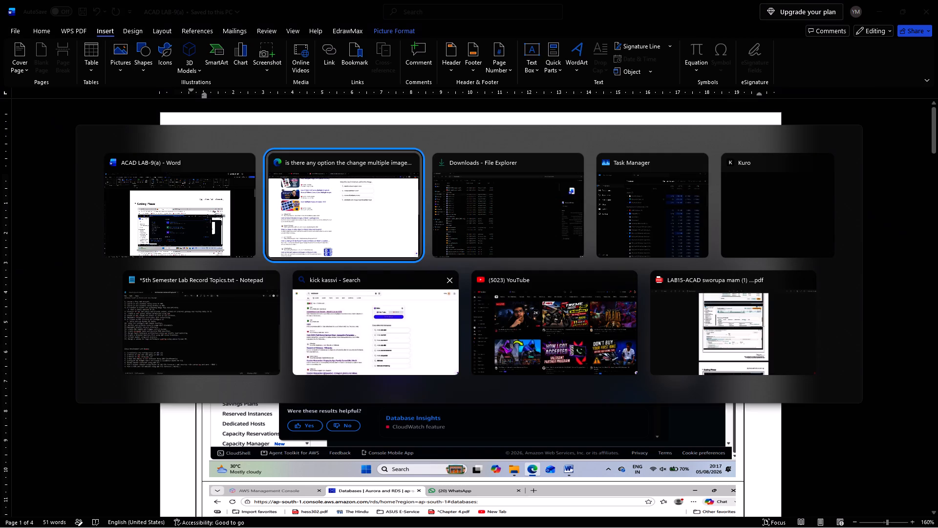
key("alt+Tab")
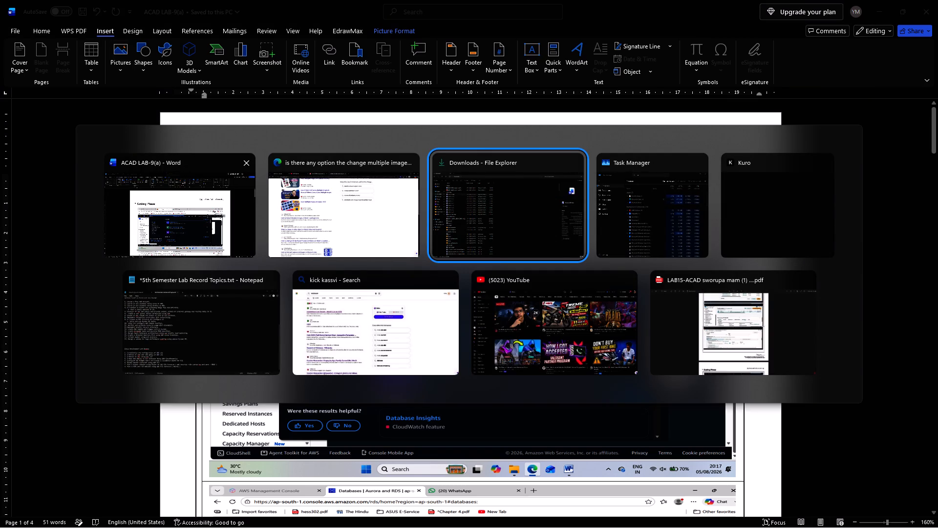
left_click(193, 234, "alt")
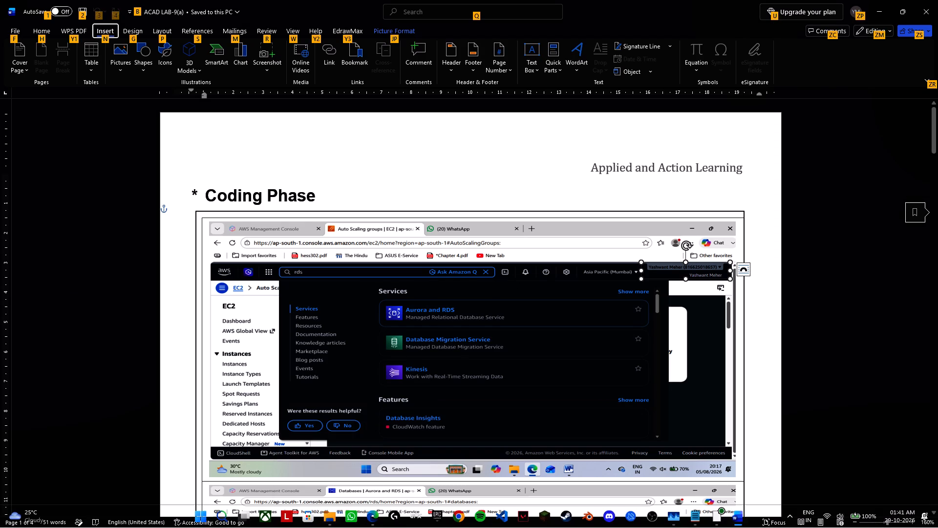
Start inserting a picture from this device and find the newest screenshot in the Screenshots folder under Pictures.
left_click(125, 51)
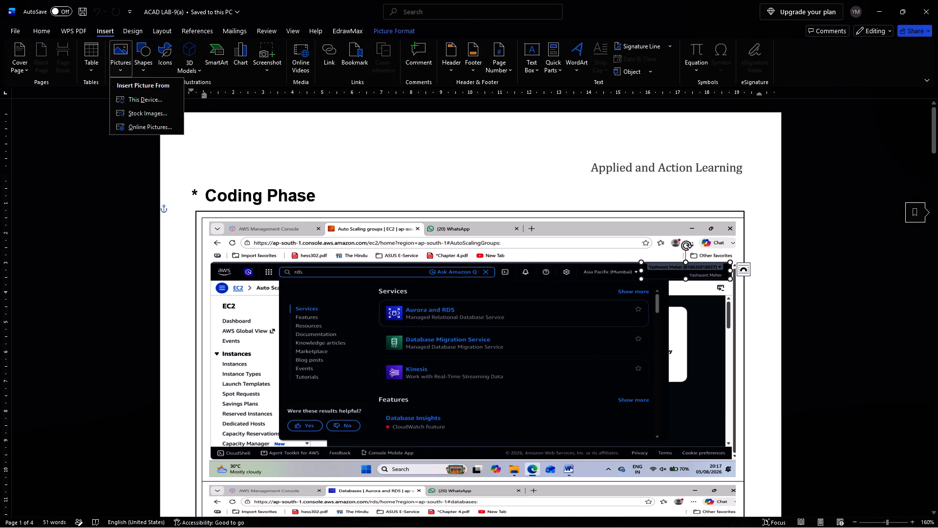
left_click(130, 102)
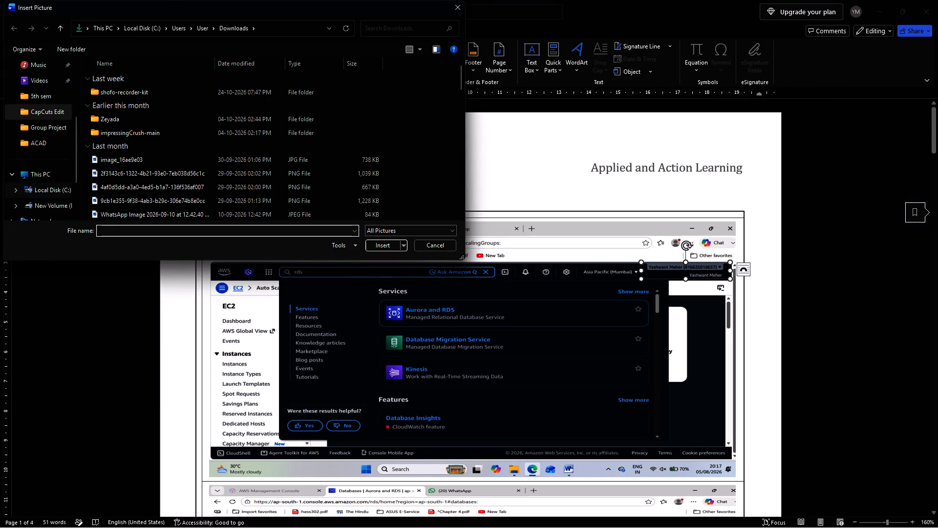
scroll(39, 108, "up", 3)
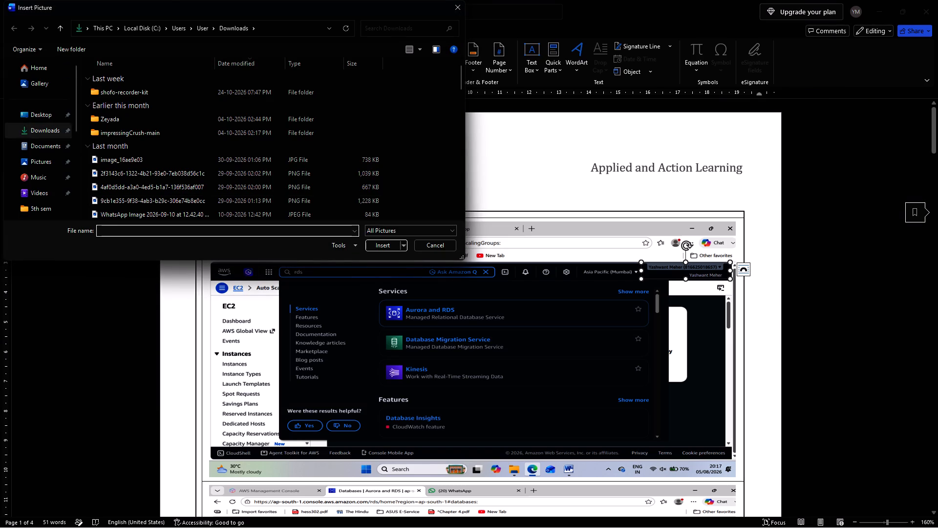
left_click(47, 129)
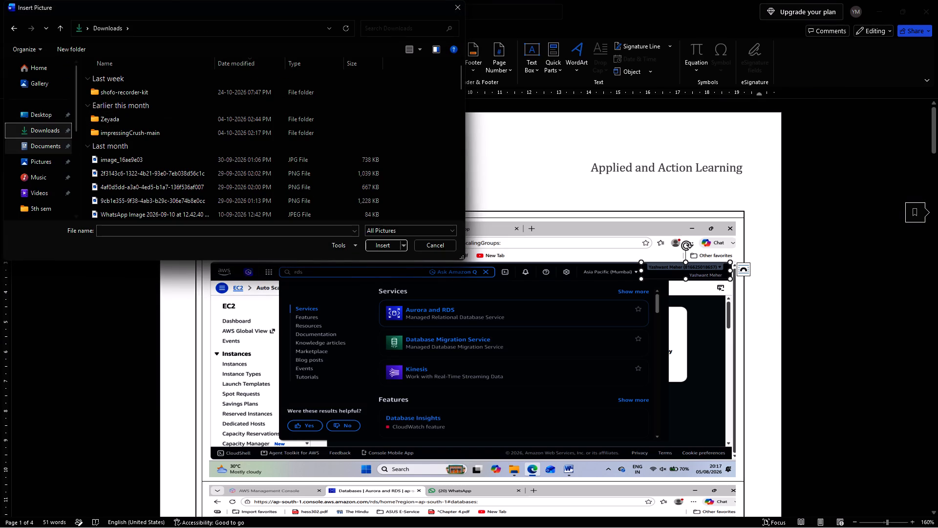
left_click(56, 147)
left_click(50, 160)
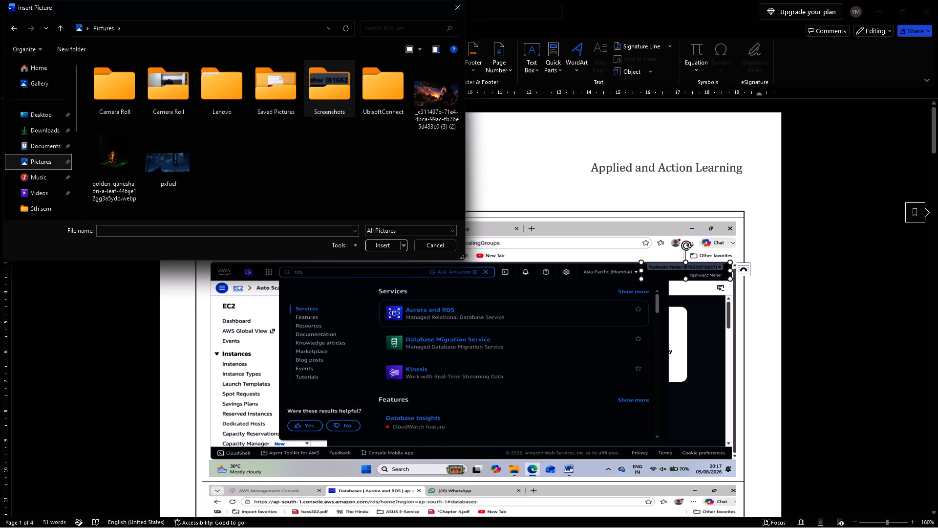
double_click(329, 94)
left_click(103, 134)
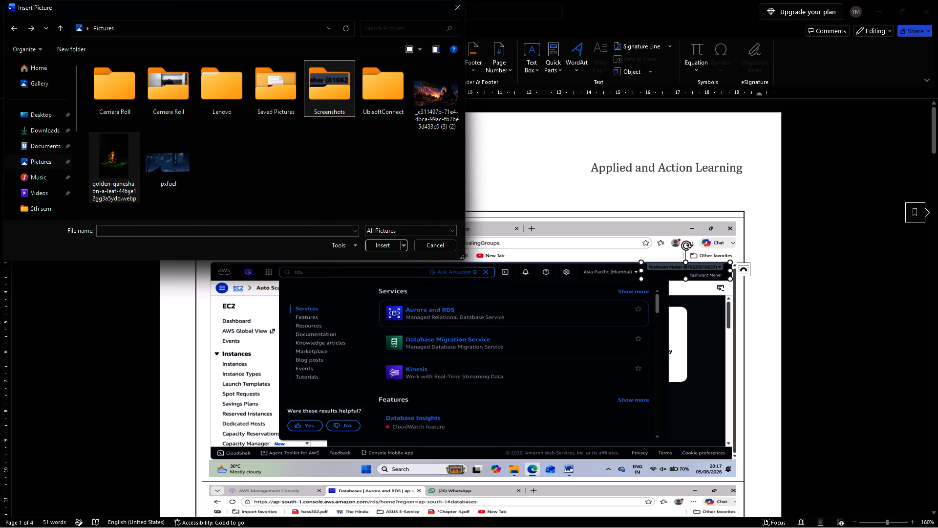
double_click(331, 88)
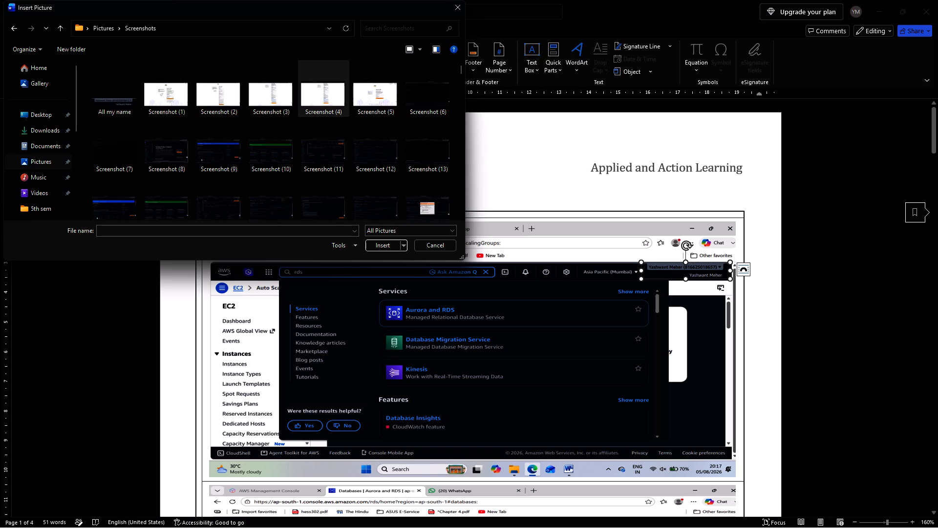
scroll(206, 121, "down", 14)
scroll(208, 120, "down", 13)
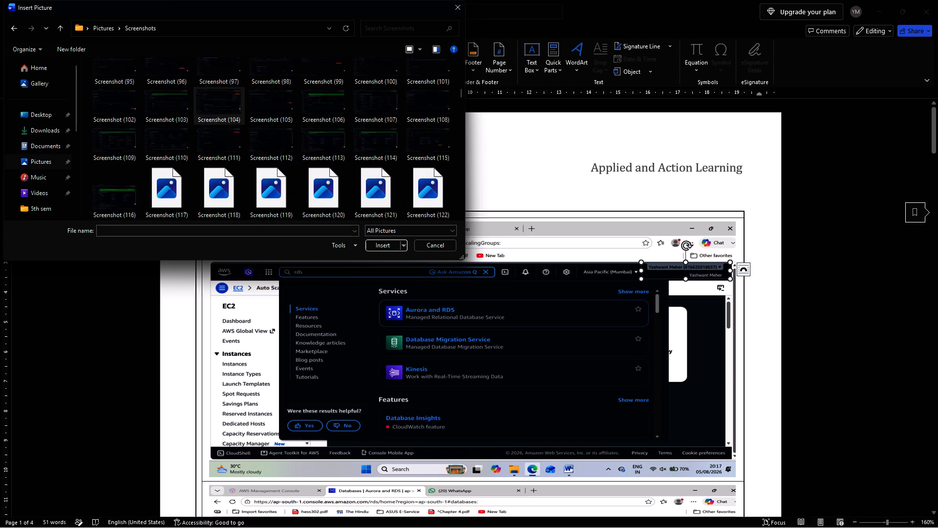
scroll(208, 120, "down", 20)
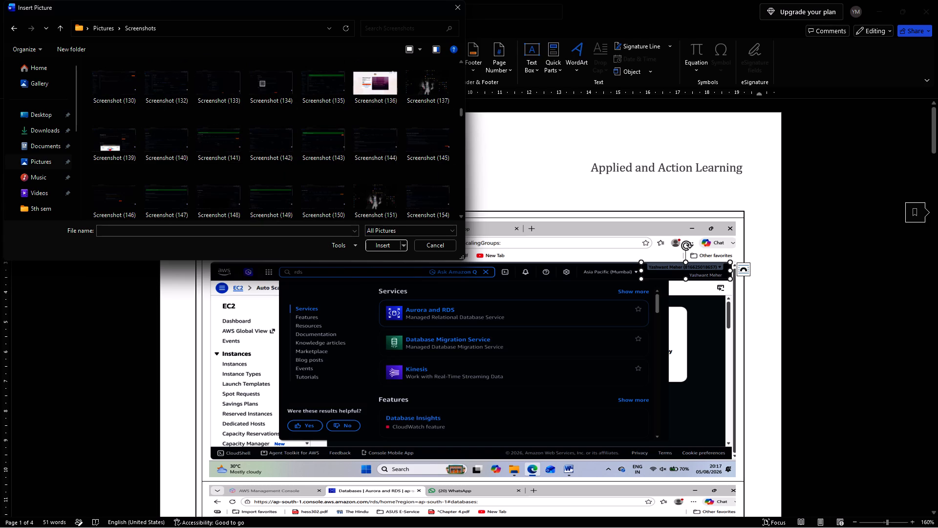
left_click_drag(462, 115, 477, 238)
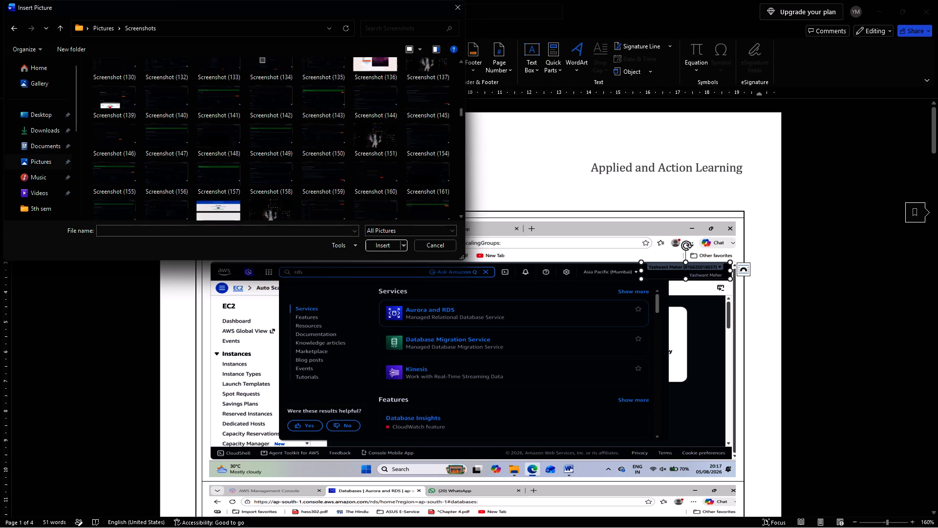
left_click_drag(461, 114, 460, 214)
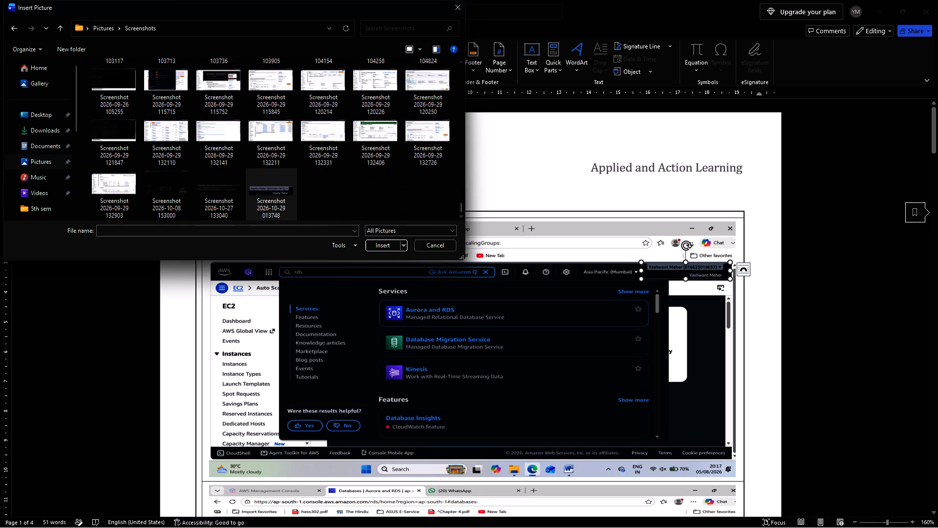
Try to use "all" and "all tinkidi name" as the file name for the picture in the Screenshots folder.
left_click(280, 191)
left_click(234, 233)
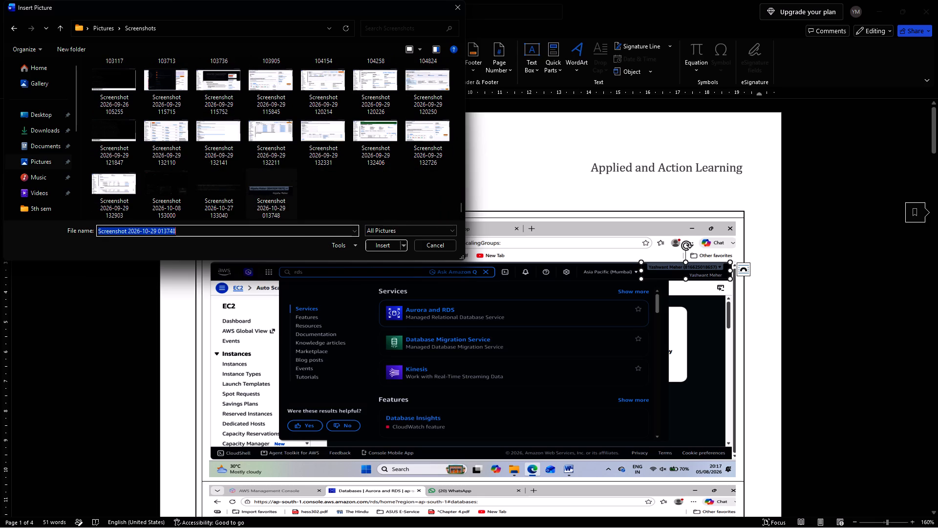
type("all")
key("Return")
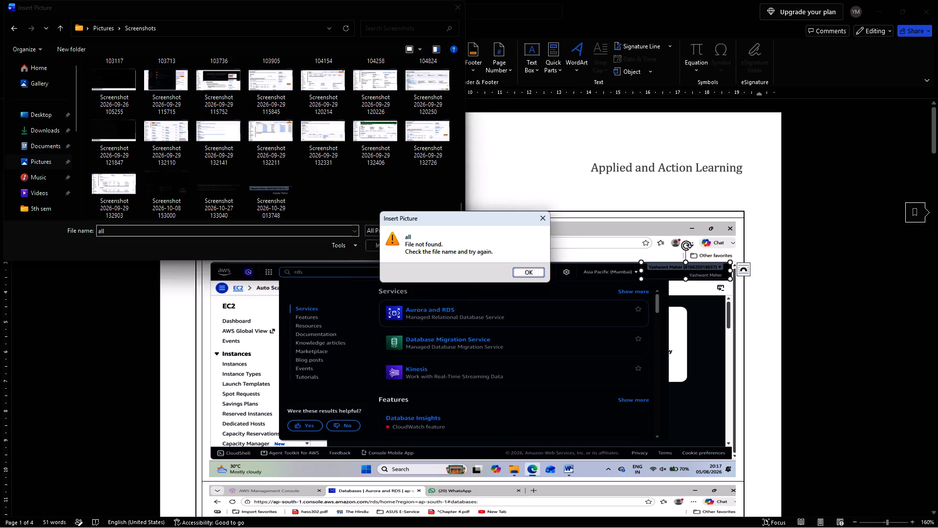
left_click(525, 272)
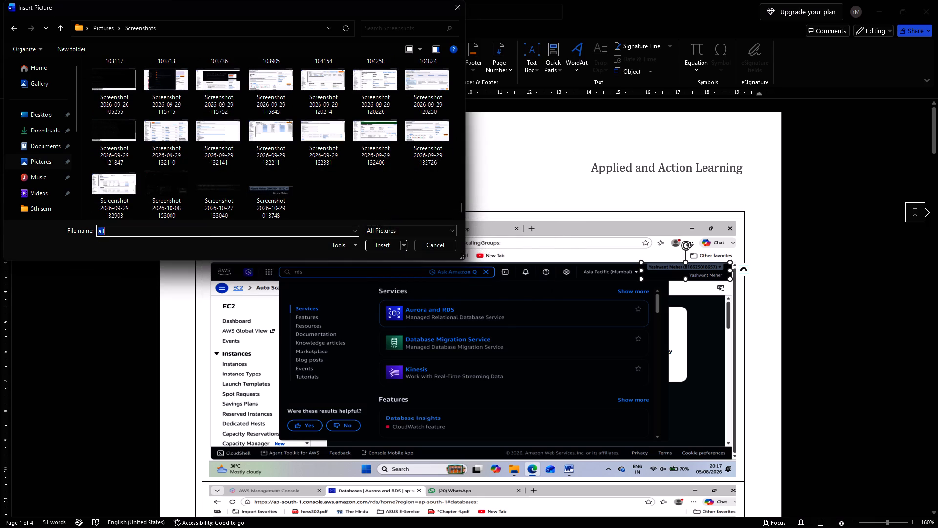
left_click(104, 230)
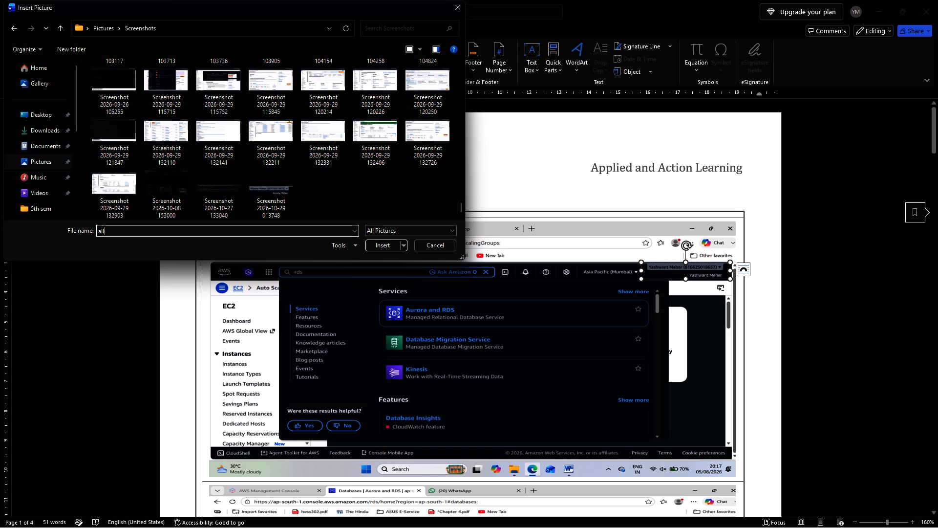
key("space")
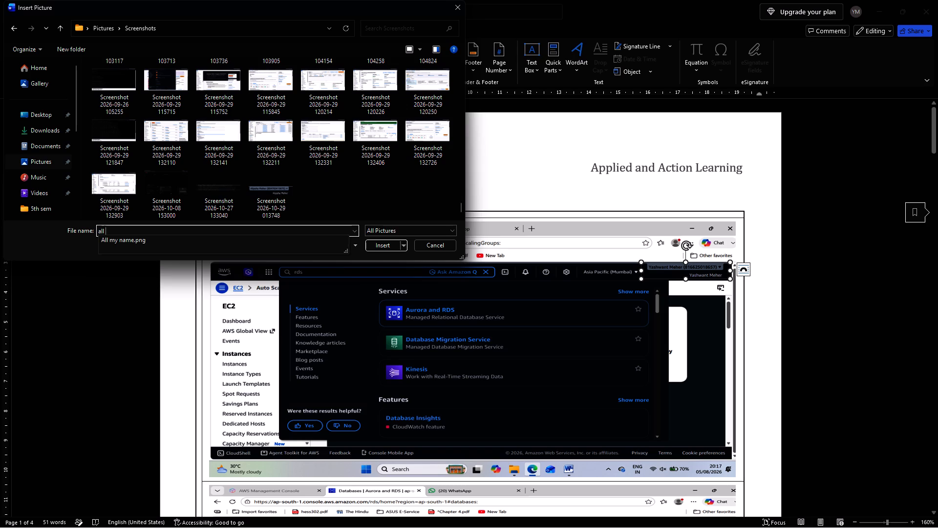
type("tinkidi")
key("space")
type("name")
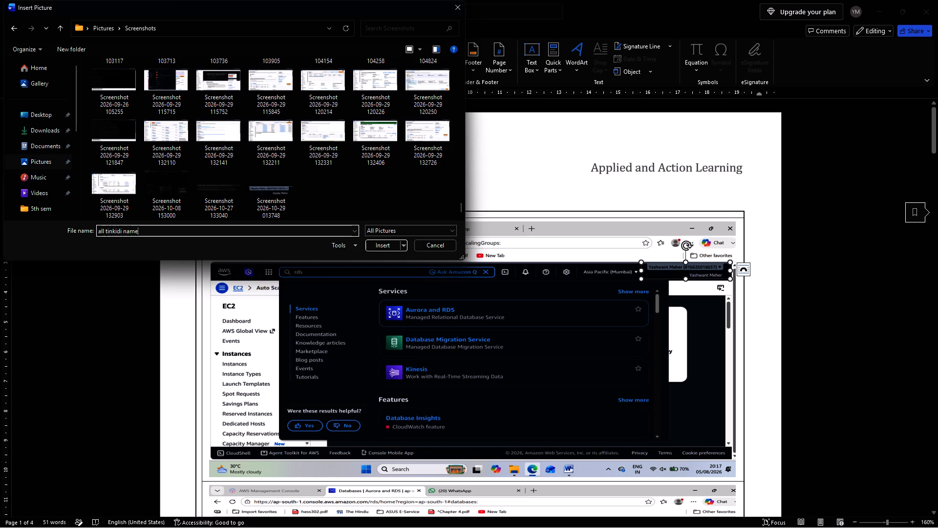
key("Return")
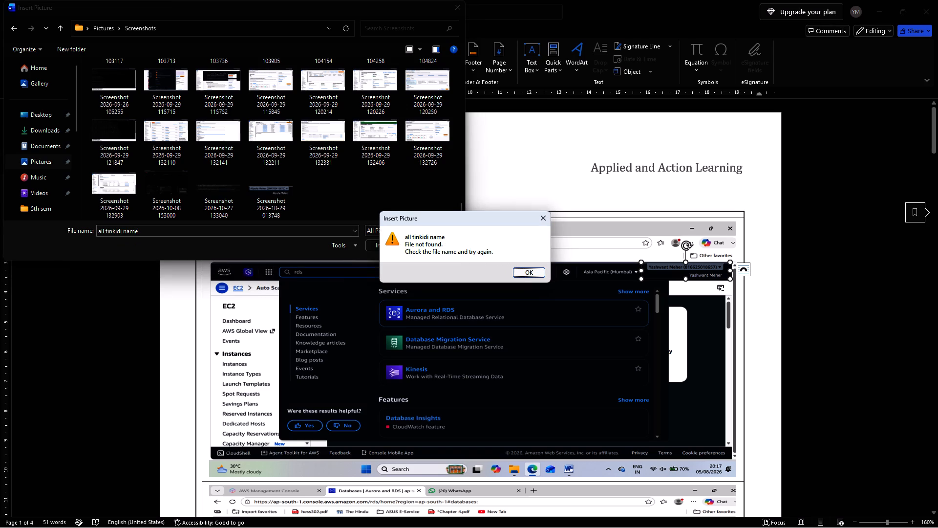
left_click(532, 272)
left_click(274, 203)
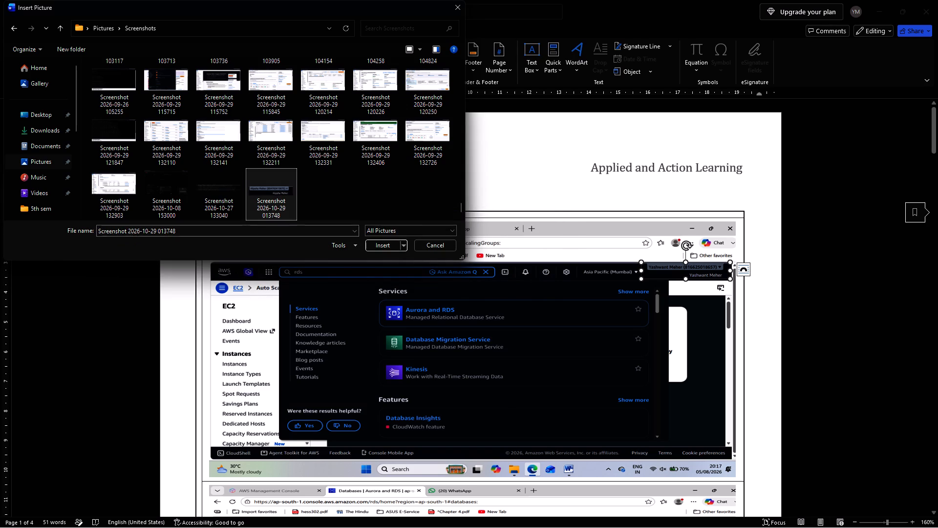
left_click(202, 224)
key("F2")
type("all tinkidi name")
key("Return")
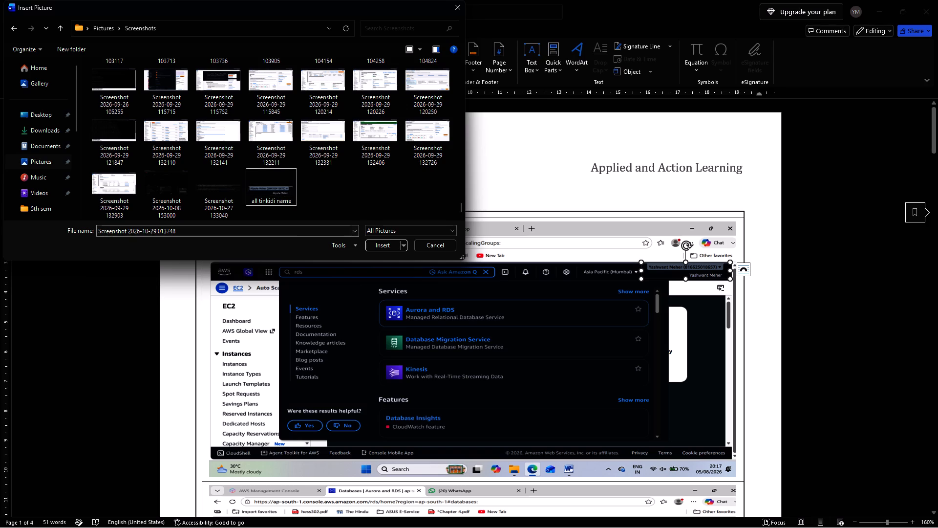
Insert the picture "all tinkidi name" from the Screenshots folder into the document.
left_click(274, 190)
left_click(377, 246)
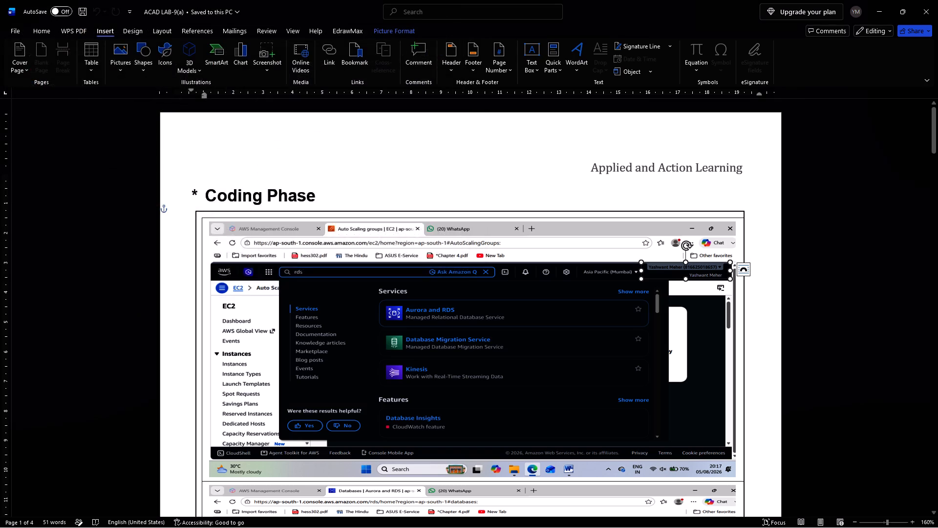
left_click(470, 265)
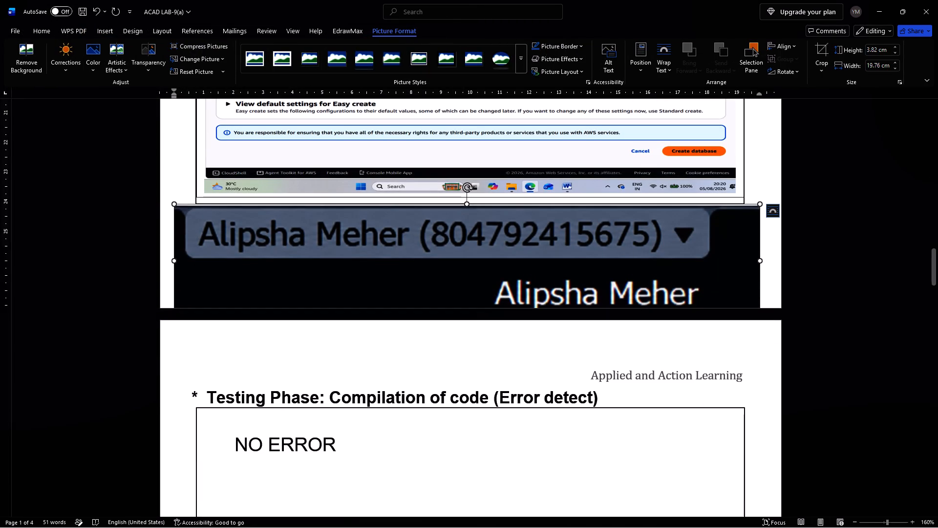
Change the inserted name picture's layout from inline to a floating text-wrapping option.
left_click(772, 213)
left_click(841, 308)
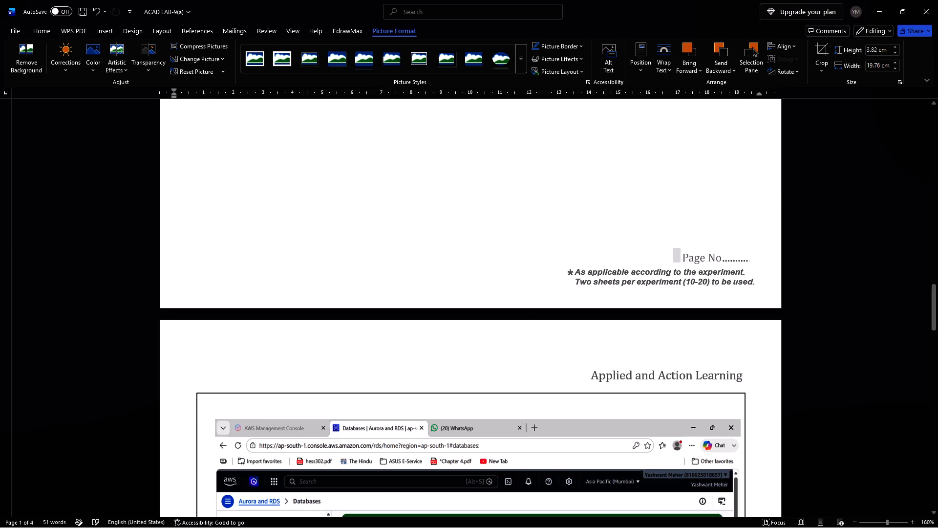
Move the floating name picture onto the Create database screenshot and shrink it proportionally to about 1.8 cm by 9.34 cm.
scroll(651, 295, "up", 16)
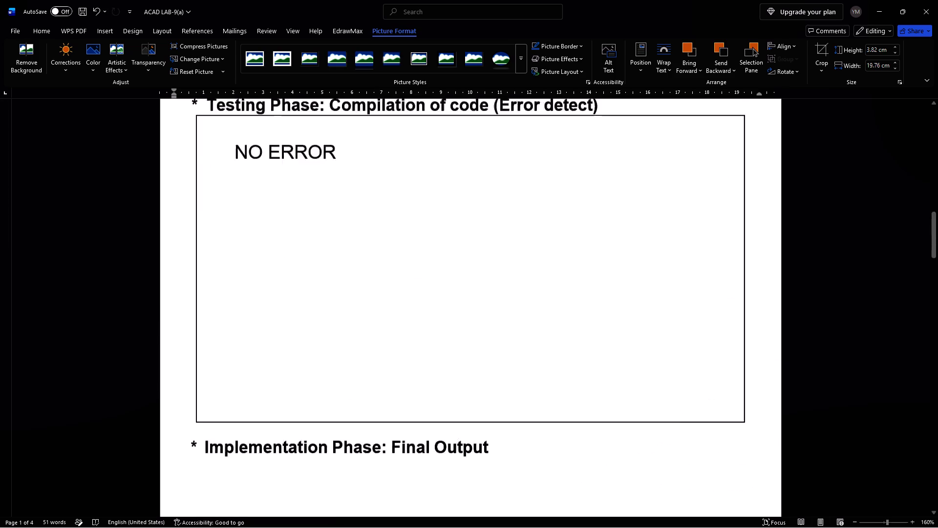
scroll(652, 295, "up", 12)
left_click_drag(614, 383, 558, 241)
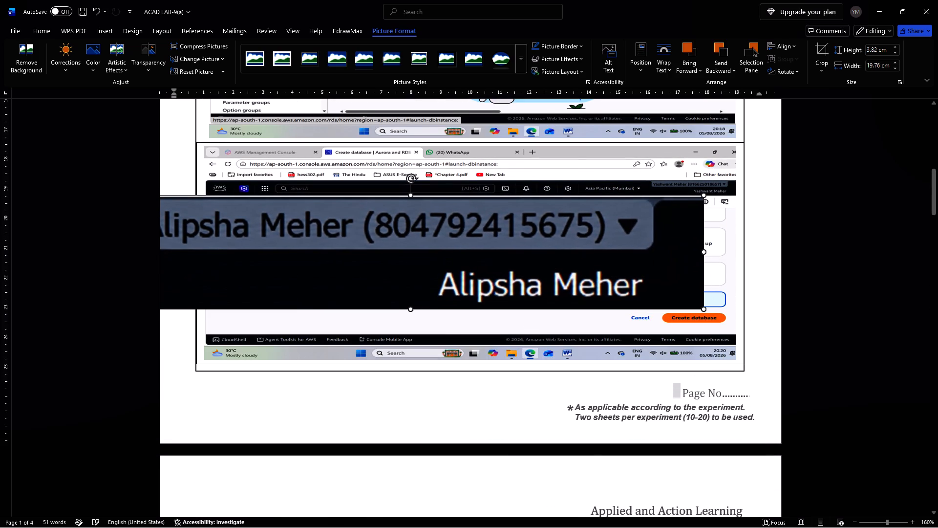
left_click_drag(704, 309, 395, 227)
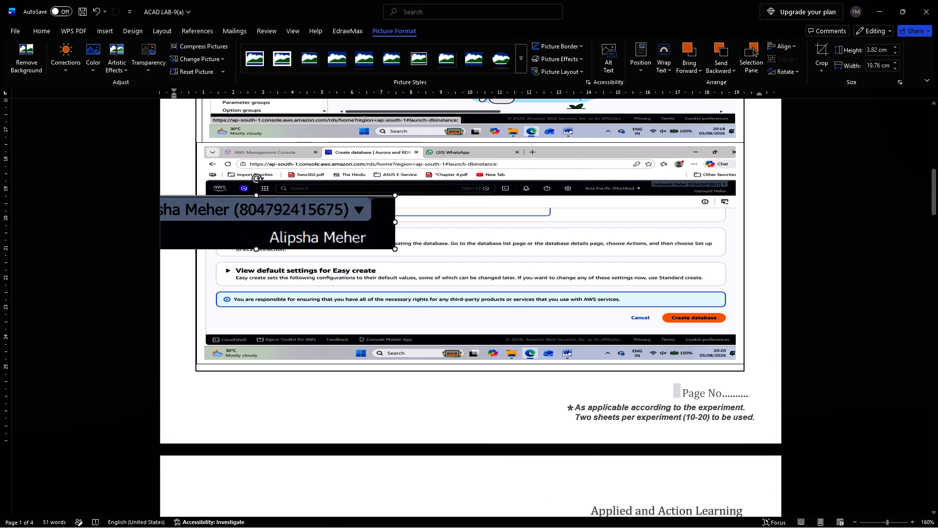
Move the name picture up to the first console screenshot under Coding Phase, just below its account name.
scroll(488, 196, "up", 5)
left_click_drag(325, 410, 452, 316)
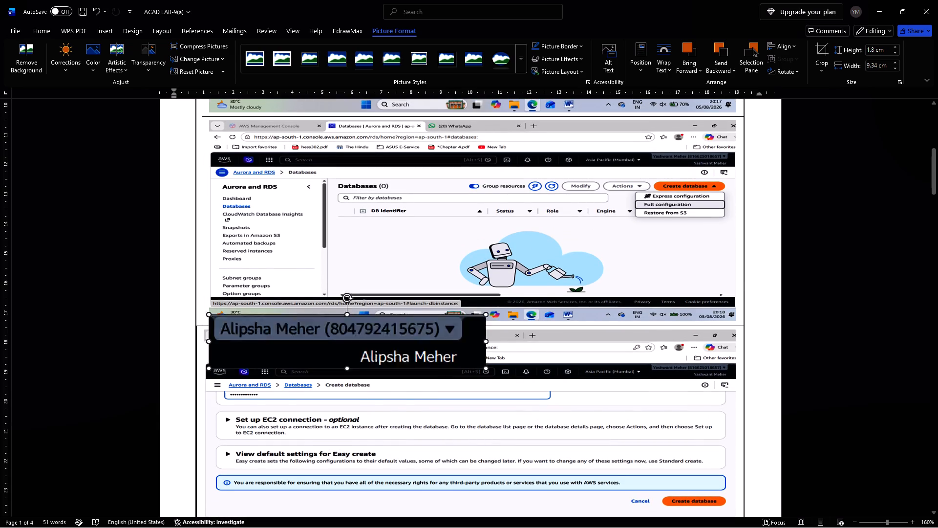
left_click_drag(452, 316, 508, 252)
scroll(545, 250, "up", 6)
left_click_drag(526, 468, 581, 263)
scroll(589, 262, "up", 5)
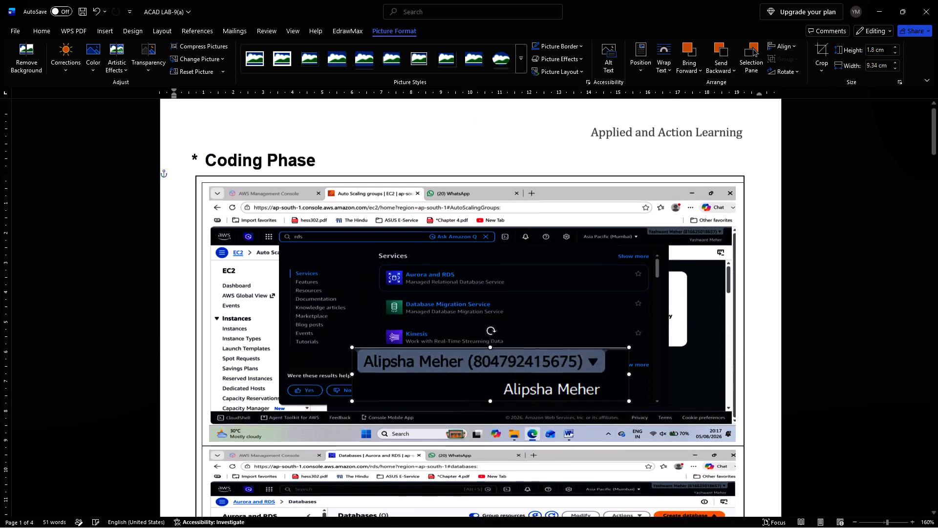
scroll(591, 262, "up", 6)
left_click_drag(555, 409, 640, 326)
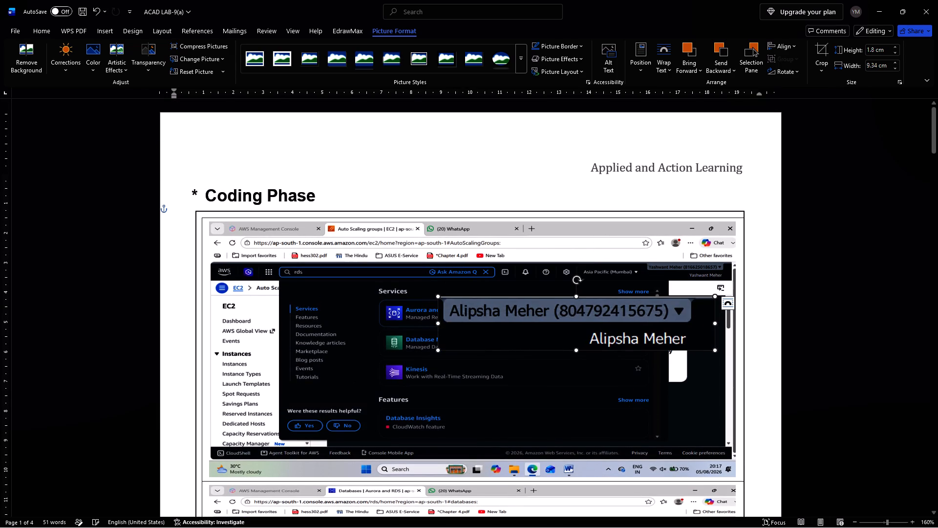
Shrink the name picture to about 0.53 cm by 2.73 cm and place it over the first screenshot's account name.
left_click_drag(438, 351, 649, 280)
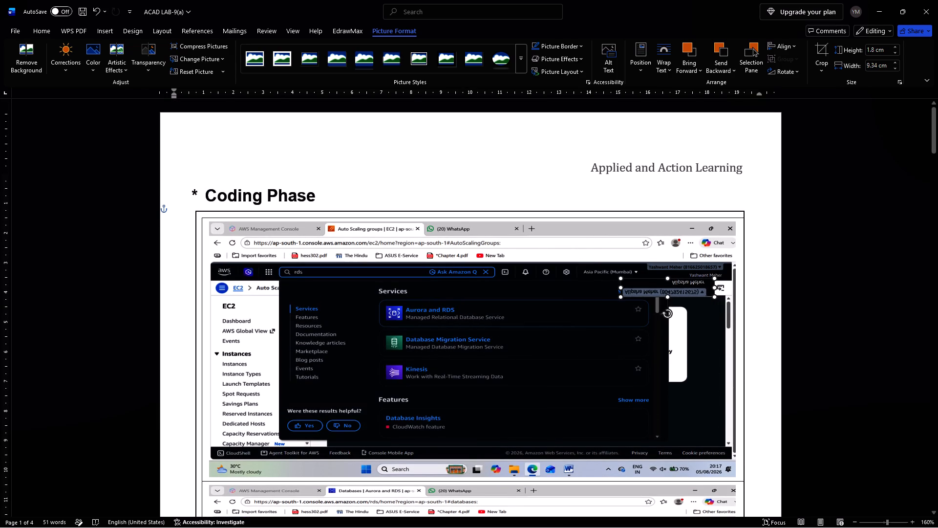
left_click_drag(649, 280, 651, 312)
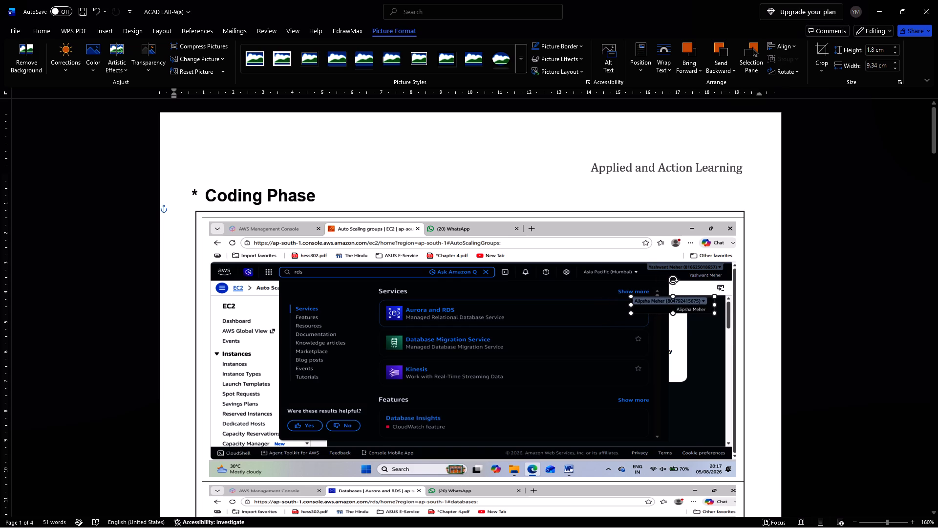
left_click_drag(651, 312, 653, 312)
left_click_drag(667, 307, 680, 274)
left_click(670, 304)
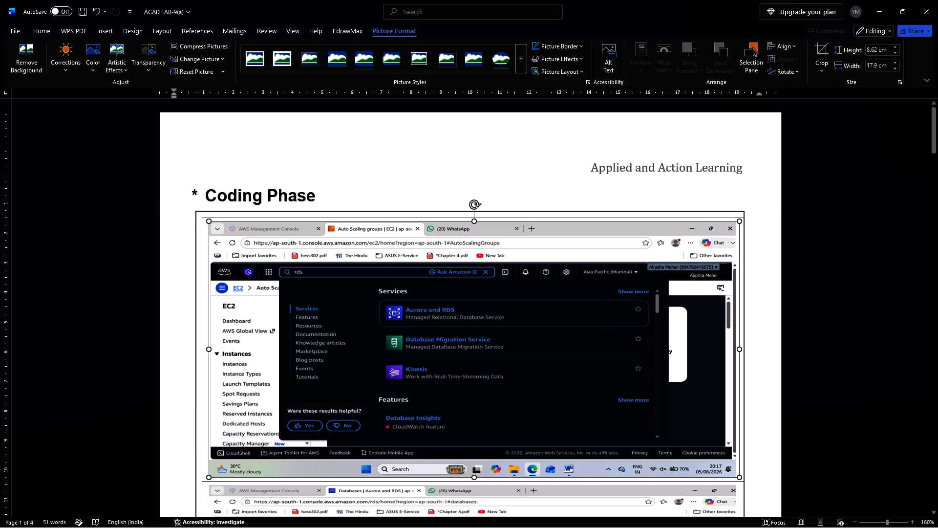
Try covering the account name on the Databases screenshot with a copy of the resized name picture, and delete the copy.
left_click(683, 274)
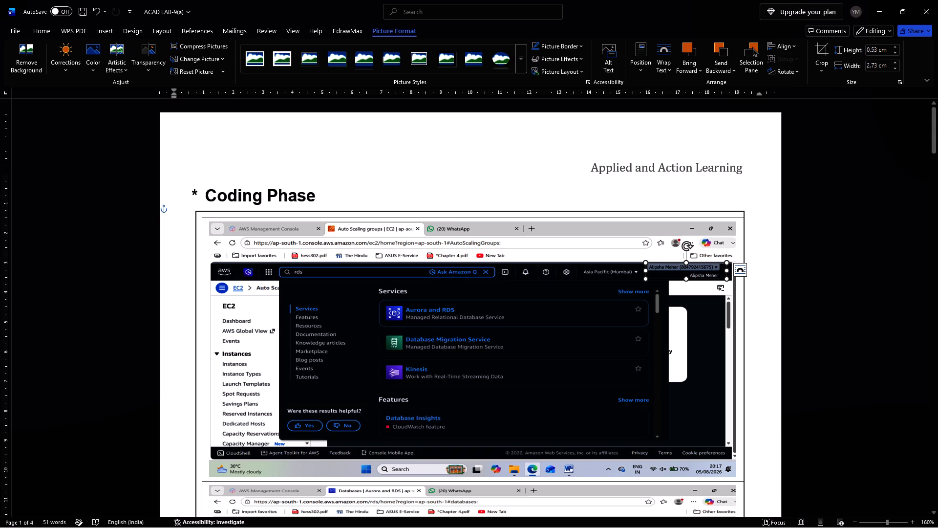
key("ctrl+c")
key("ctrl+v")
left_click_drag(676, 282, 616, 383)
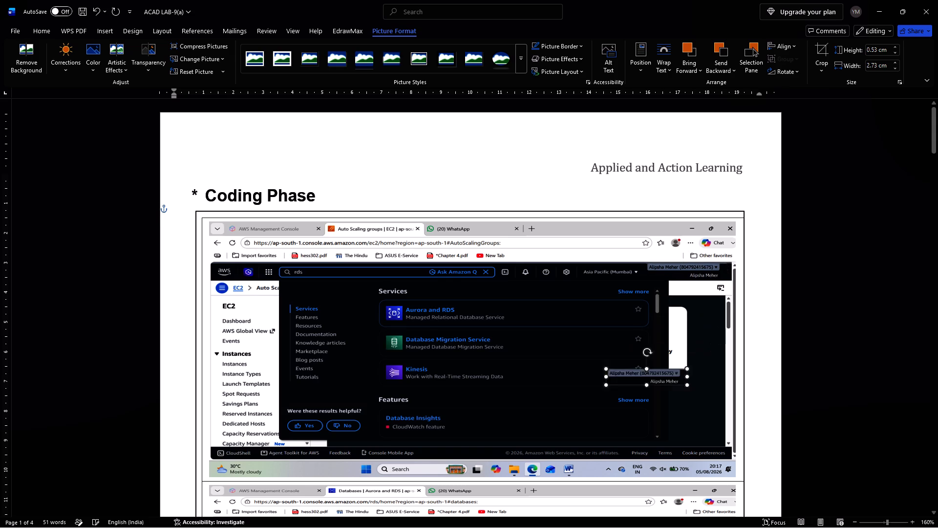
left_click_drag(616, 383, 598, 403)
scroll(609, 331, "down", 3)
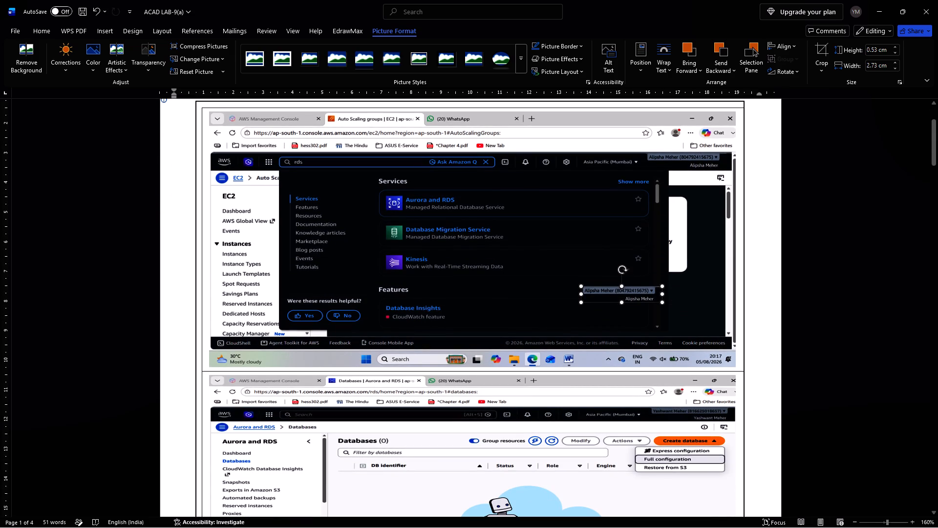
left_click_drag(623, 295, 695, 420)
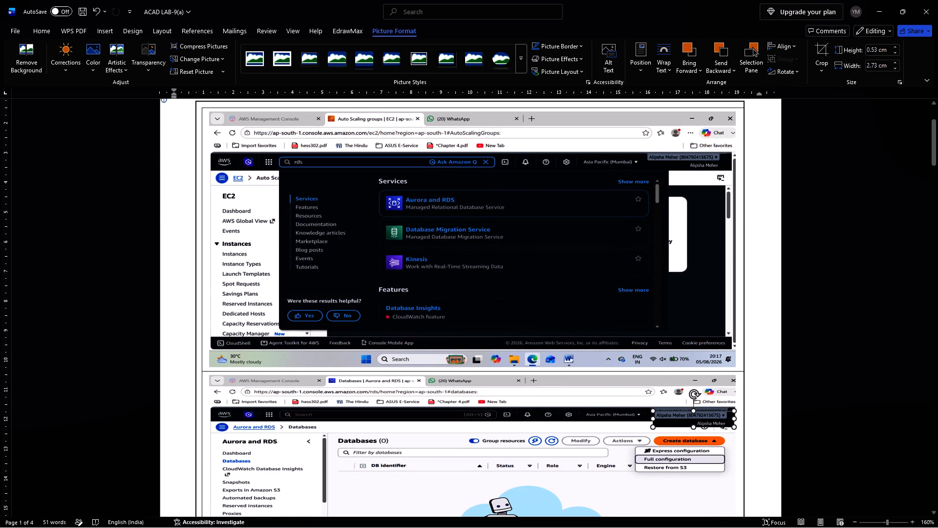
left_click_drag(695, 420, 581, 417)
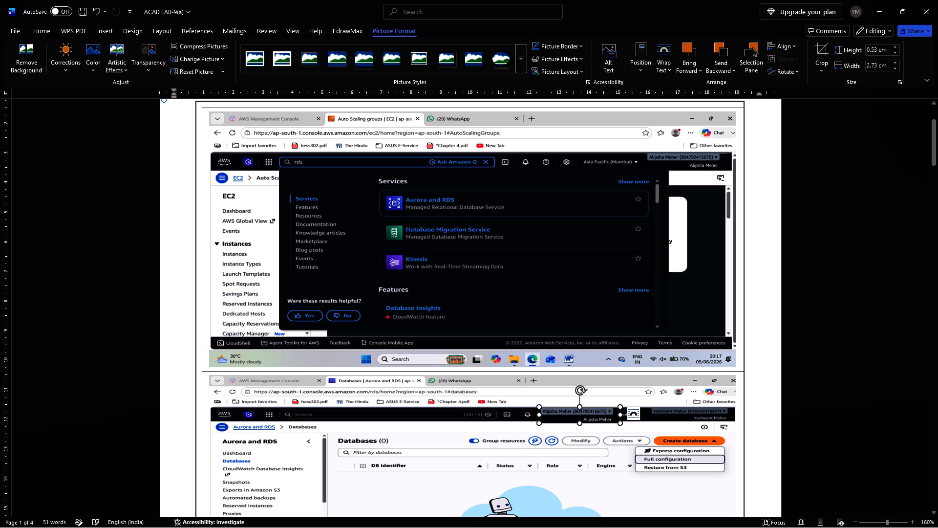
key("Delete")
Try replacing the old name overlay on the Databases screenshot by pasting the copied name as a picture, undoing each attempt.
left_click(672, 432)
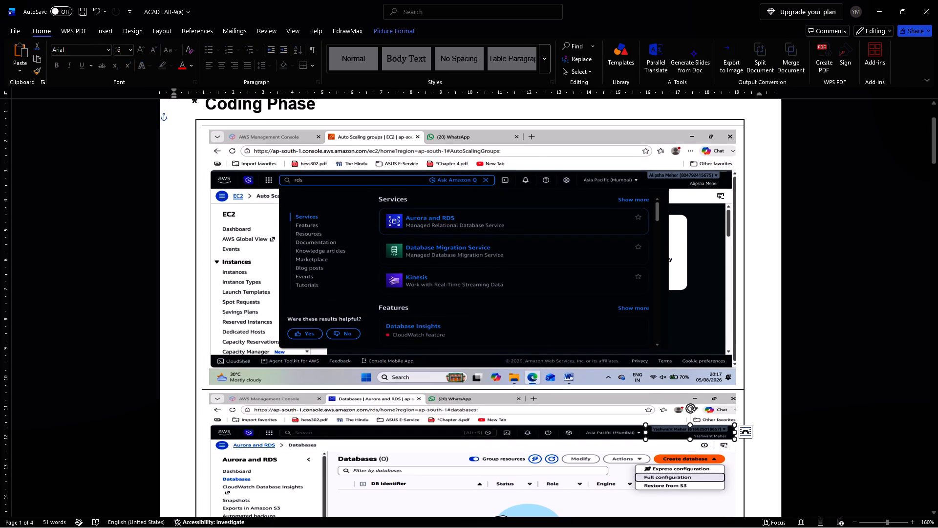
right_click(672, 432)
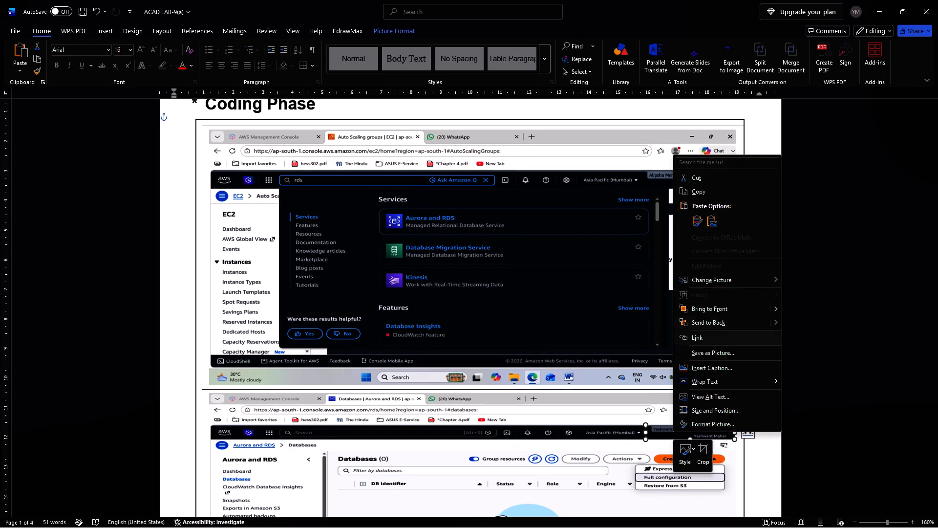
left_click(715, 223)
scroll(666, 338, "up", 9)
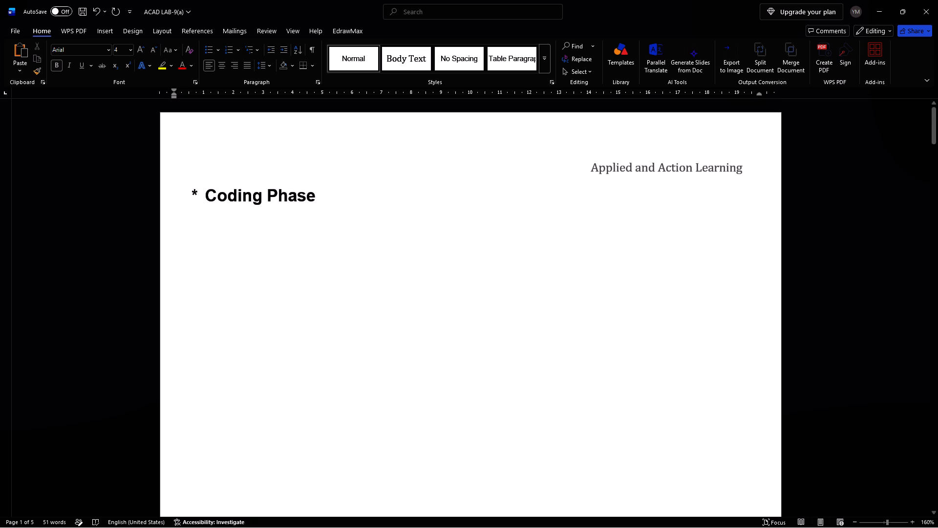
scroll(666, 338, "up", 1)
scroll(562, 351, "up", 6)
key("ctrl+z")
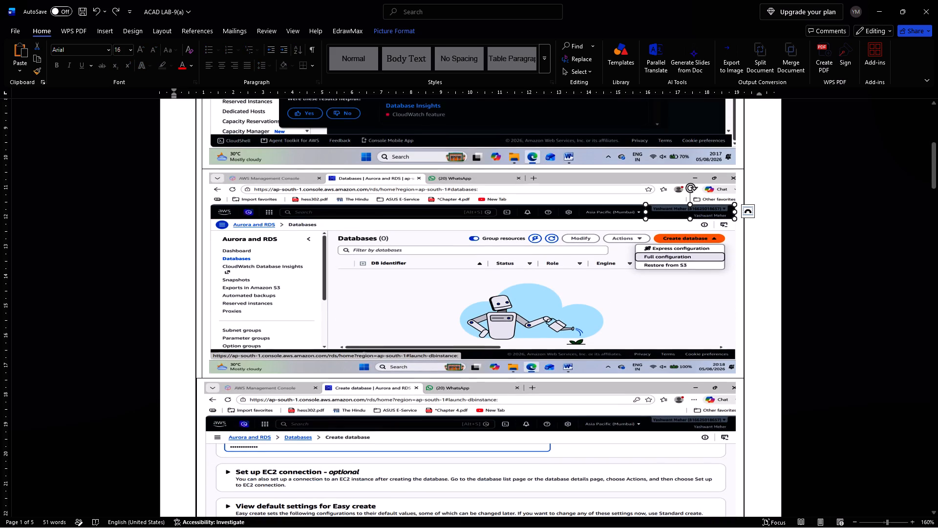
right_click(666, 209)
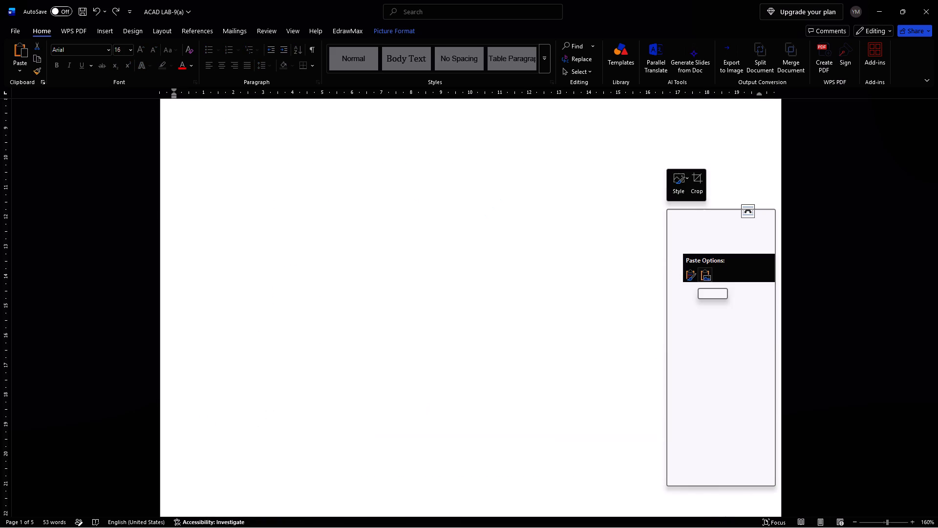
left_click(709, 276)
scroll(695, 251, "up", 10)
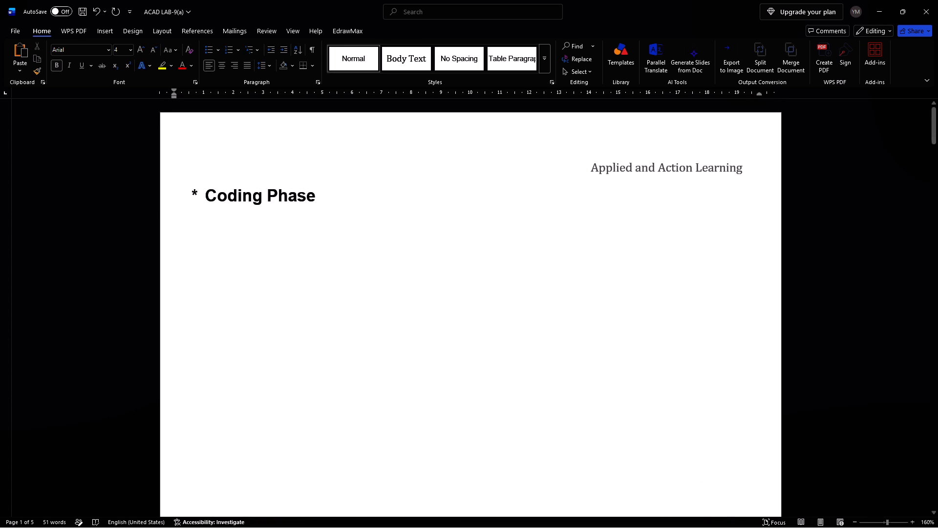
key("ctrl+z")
Change the old name overlay on the Databases screenshot to the picture file "all tinkidi name" from the Screenshots folder.
scroll(692, 253, "up", 5)
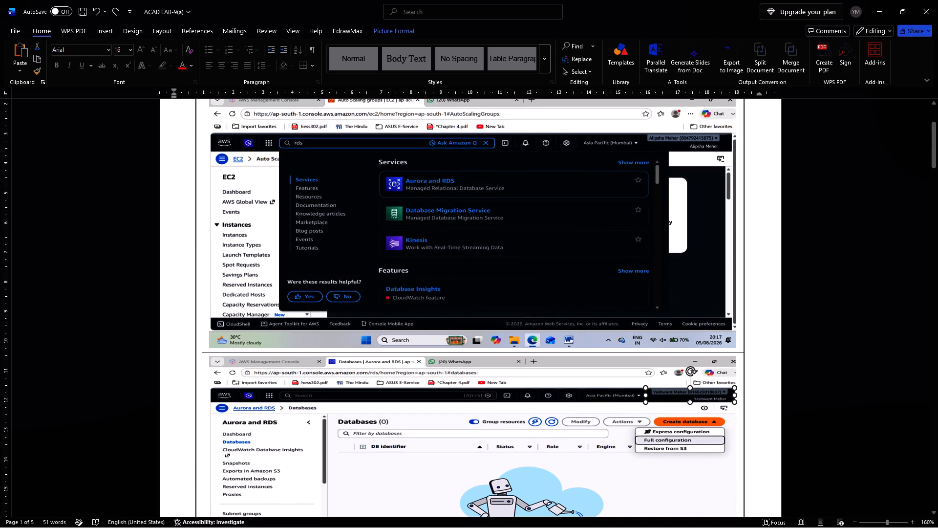
right_click(665, 394)
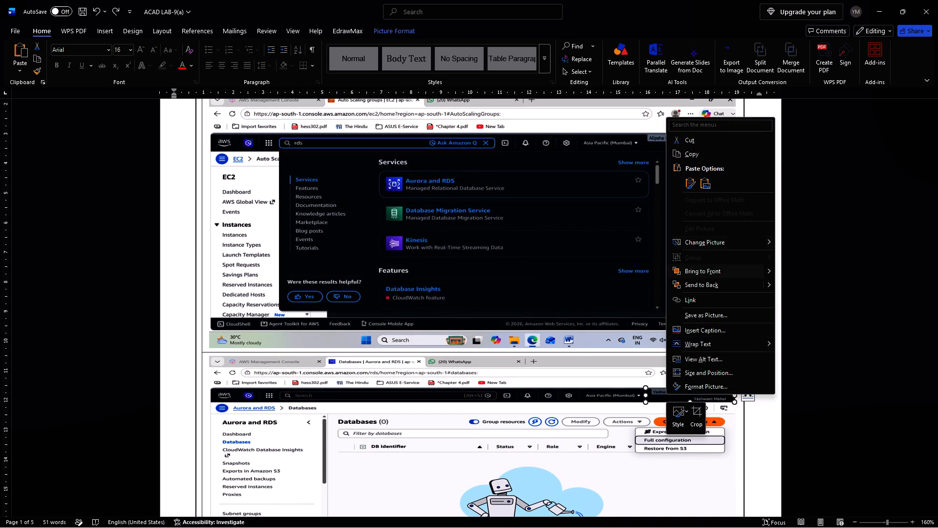
left_click(799, 239)
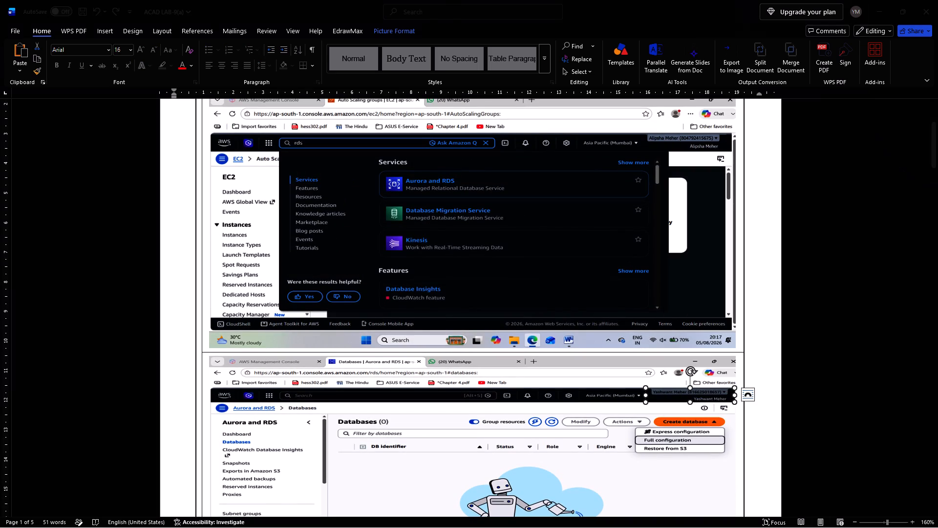
left_click(157, 103)
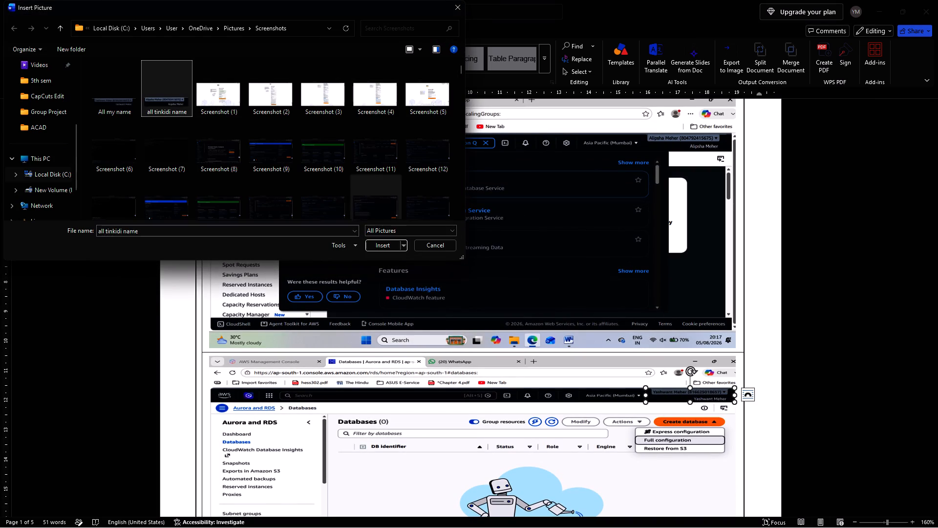
left_click(386, 244)
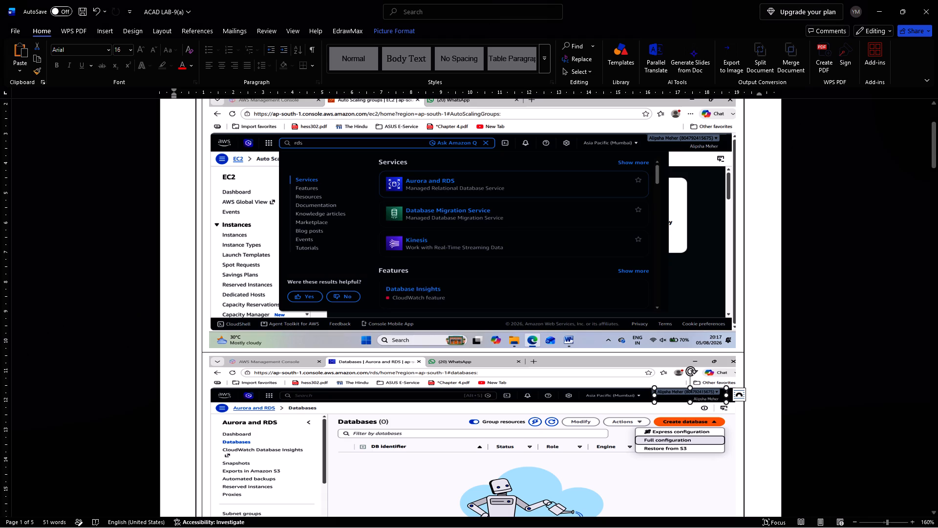
Widen the new name overlay on the Databases screenshot slightly at both ends so it spans the account-name area.
left_click(589, 392)
left_click(671, 396)
left_click_drag(655, 394, 649, 394)
left_click_drag(726, 395, 727, 396)
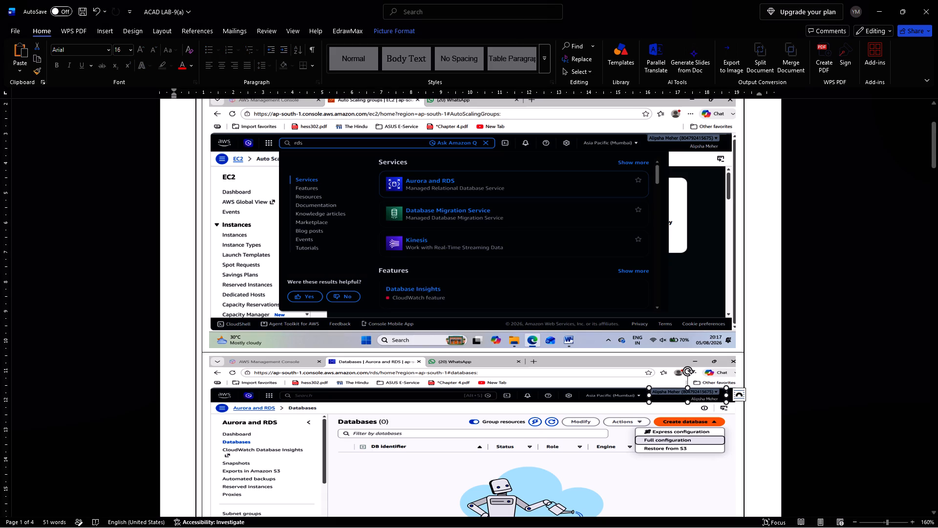
left_click_drag(727, 396, 734, 396)
left_click(789, 347)
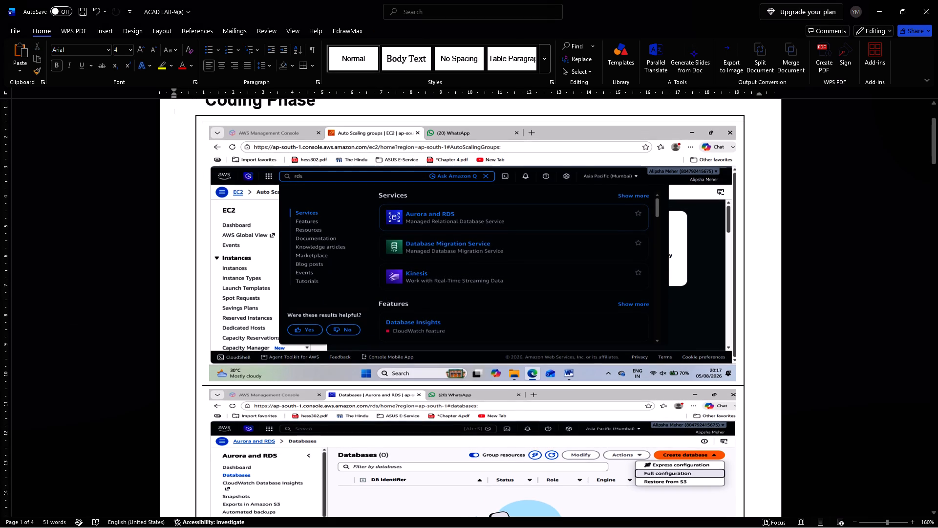
Change the old name overlay on the Create database screenshot to the picture file "all tinkidi name".
scroll(673, 351, "down", 6)
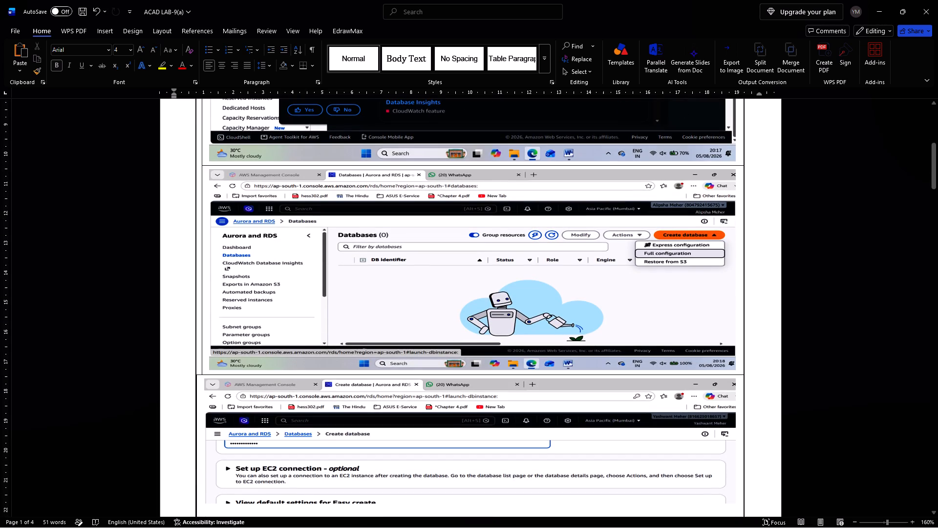
scroll(674, 212, "down", 4)
left_click(673, 274)
right_click(673, 274)
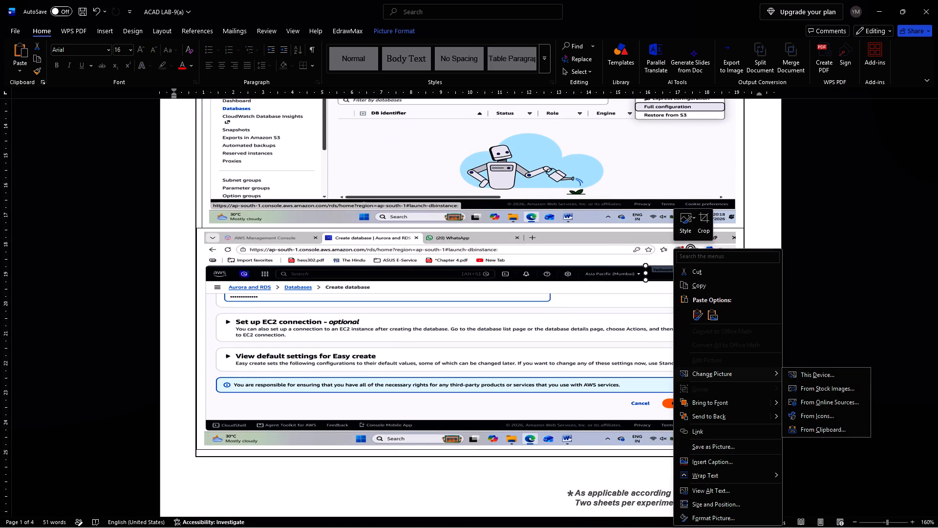
left_click(798, 377)
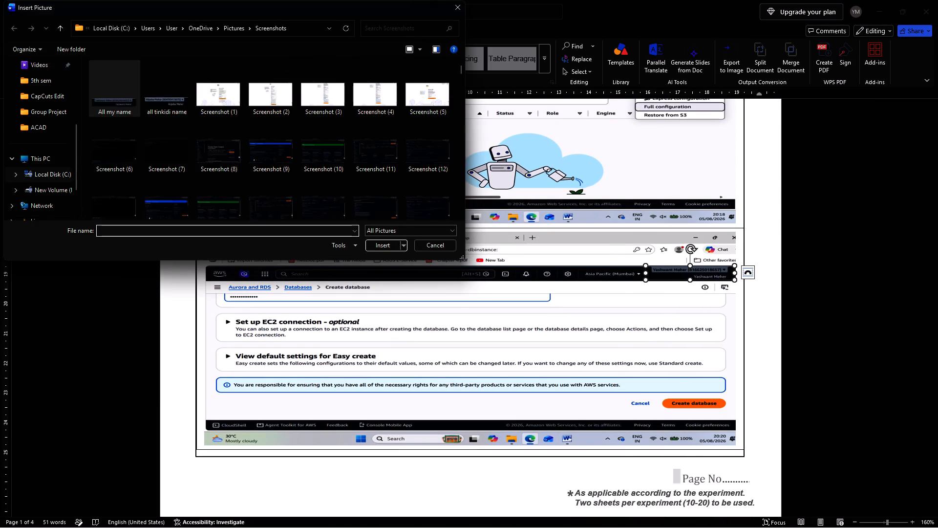
left_click(166, 96)
left_click(381, 244)
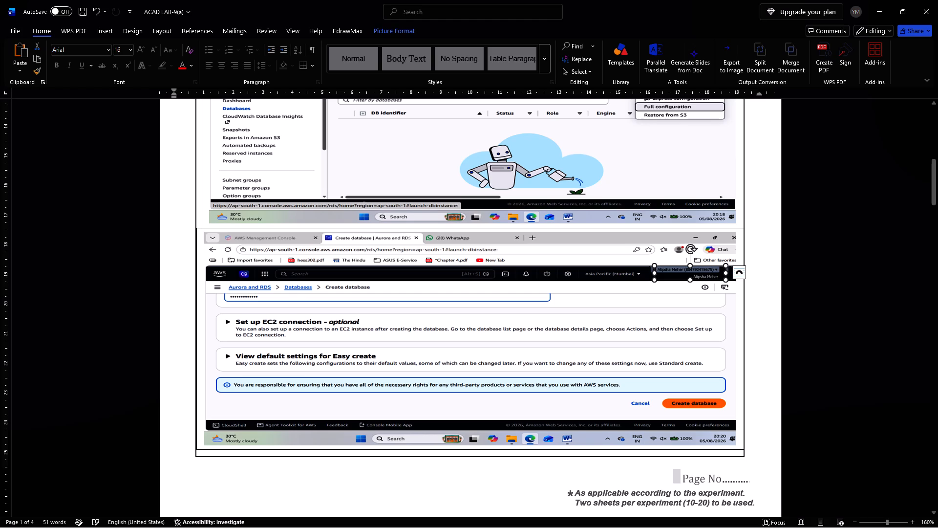
Widen the new name overlay on the Create database screenshot slightly at both ends to span the account-name area.
left_click_drag(654, 275, 649, 276)
left_click_drag(726, 273, 734, 273)
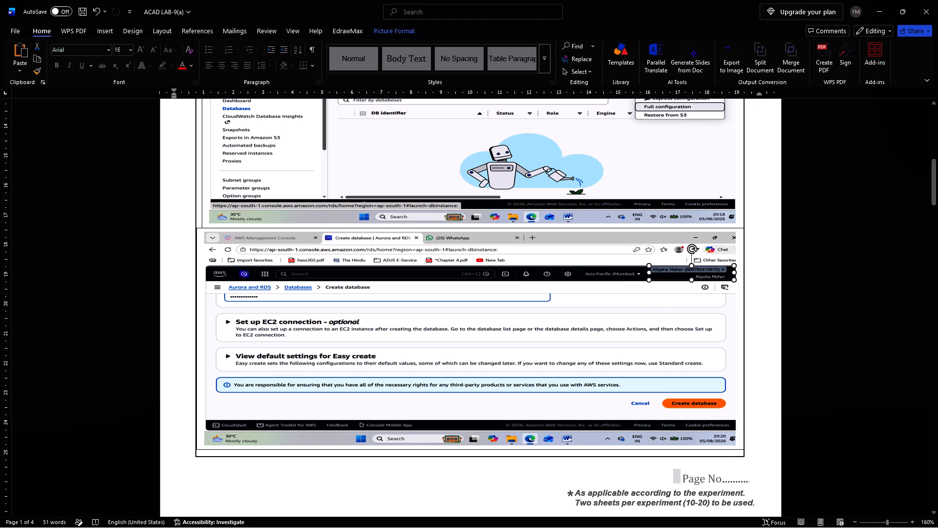
left_click_drag(734, 273, 733, 274)
left_click(789, 286)
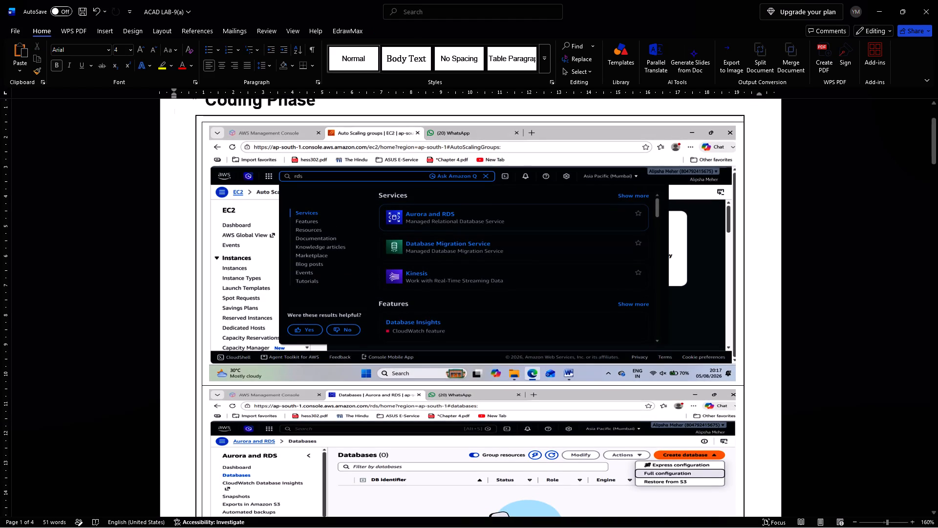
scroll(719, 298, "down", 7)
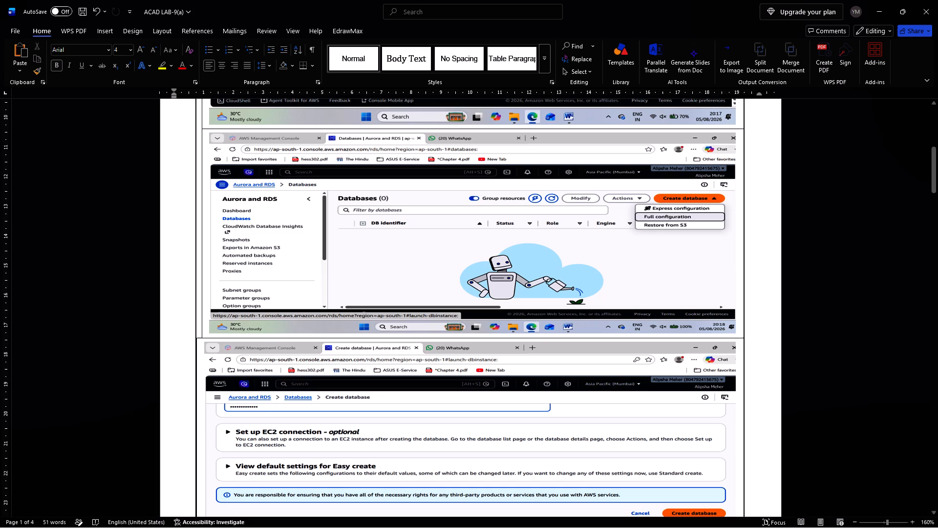
Delete the blank line ahead of the final output table so it sits directly under the "Implementation Phase: Final Output" heading.
scroll(718, 291, "down", 9)
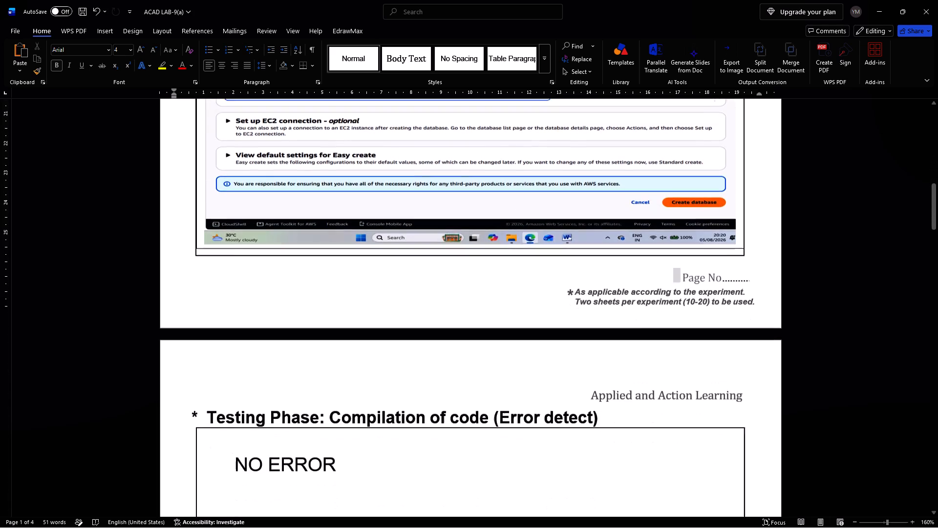
scroll(694, 293, "up", 5)
scroll(694, 290, "down", 5)
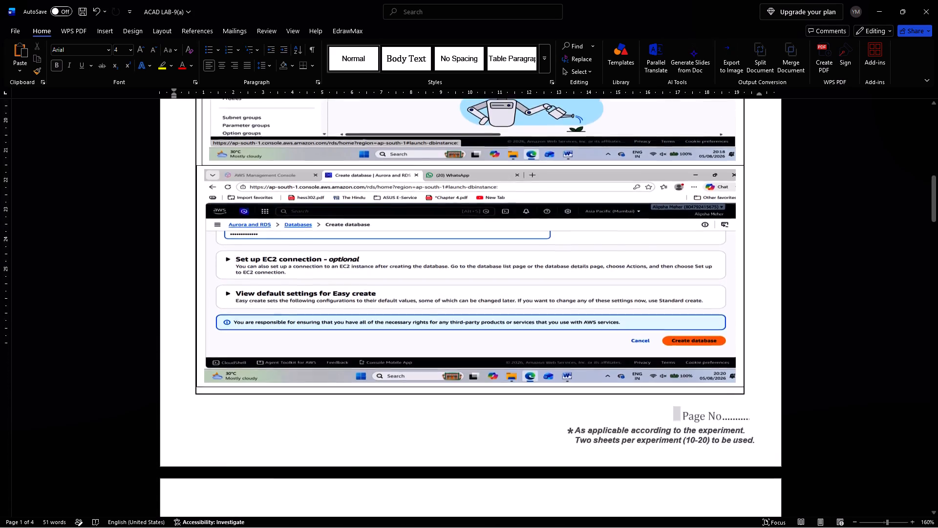
scroll(694, 290, "down", 14)
scroll(694, 290, "down", 12)
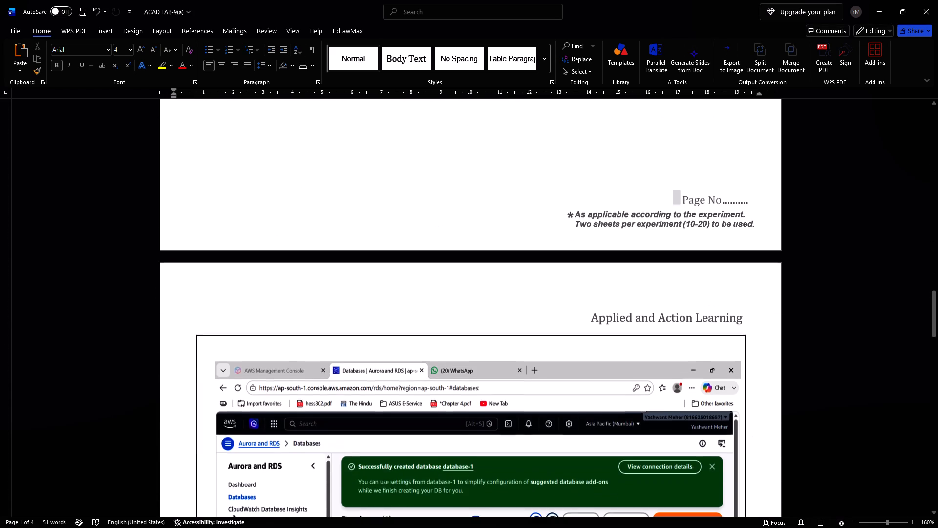
scroll(694, 290, "up", 6)
left_click(214, 346)
scroll(236, 331, "up", 1)
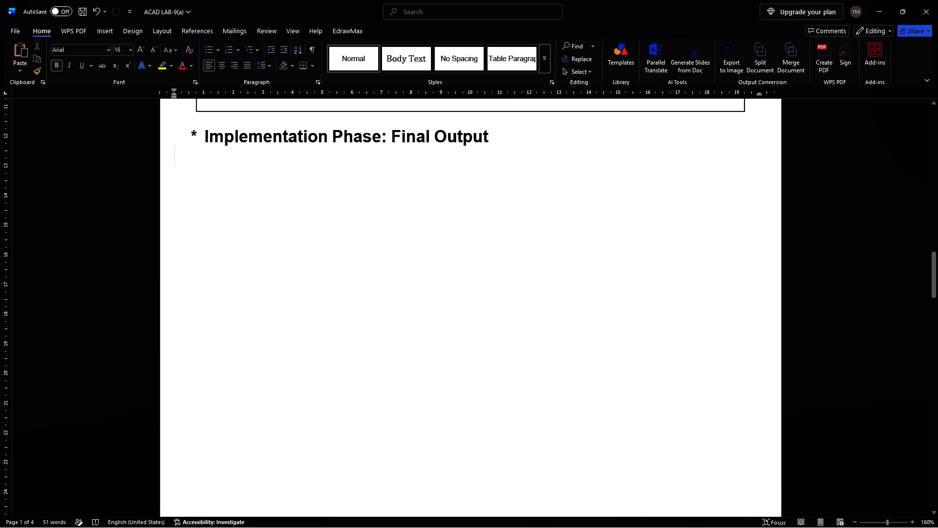
scroll(236, 331, "up", 2)
scroll(236, 332, "down", 14)
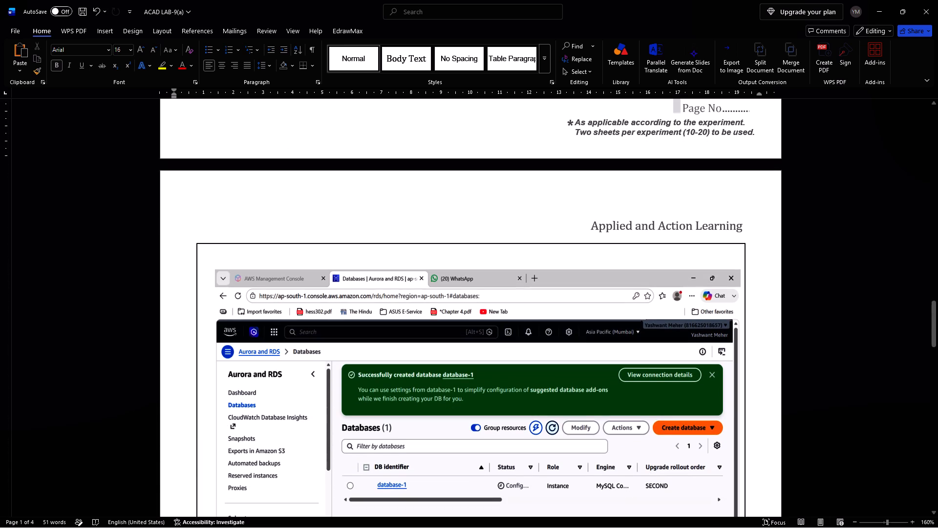
left_click(215, 238)
key("BackSpace")
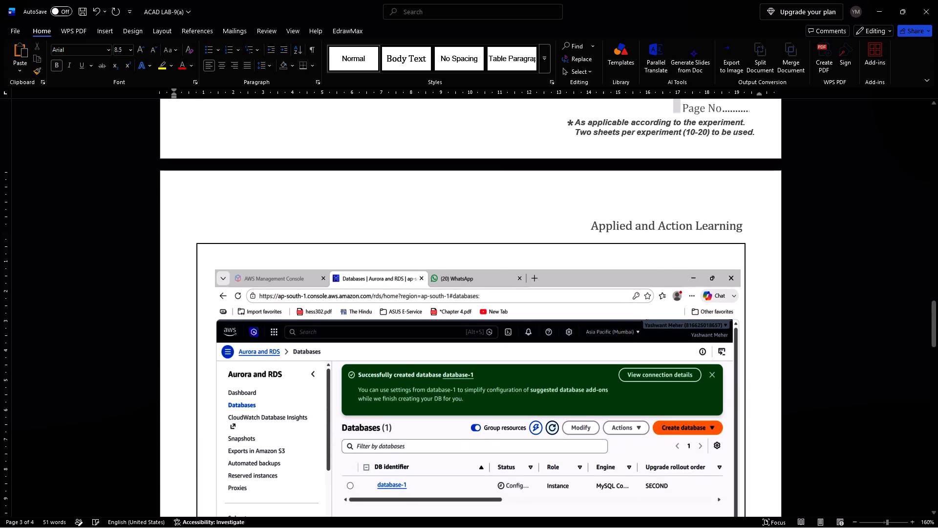
key("BackSpace")
Change the old name overlay on the final output Databases screenshot to the picture file "all tinkidi name".
scroll(293, 251, "up", 5)
scroll(435, 324, "down", 2)
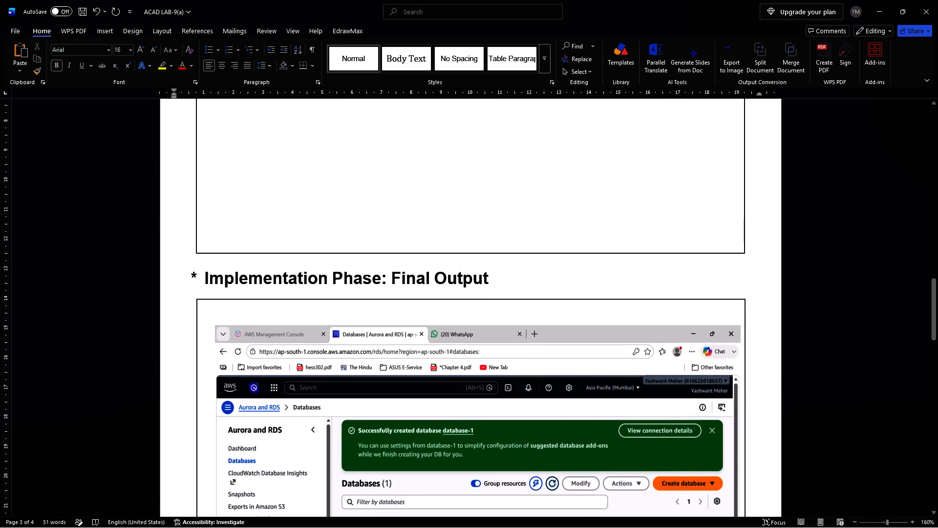
scroll(441, 326, "down", 2)
left_click(692, 241)
right_click(670, 243)
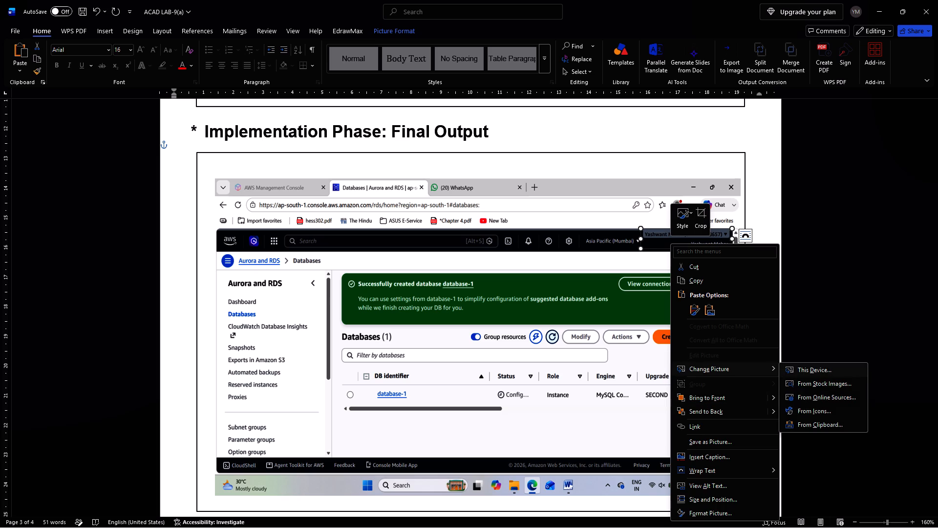
left_click(798, 367)
left_click(157, 103)
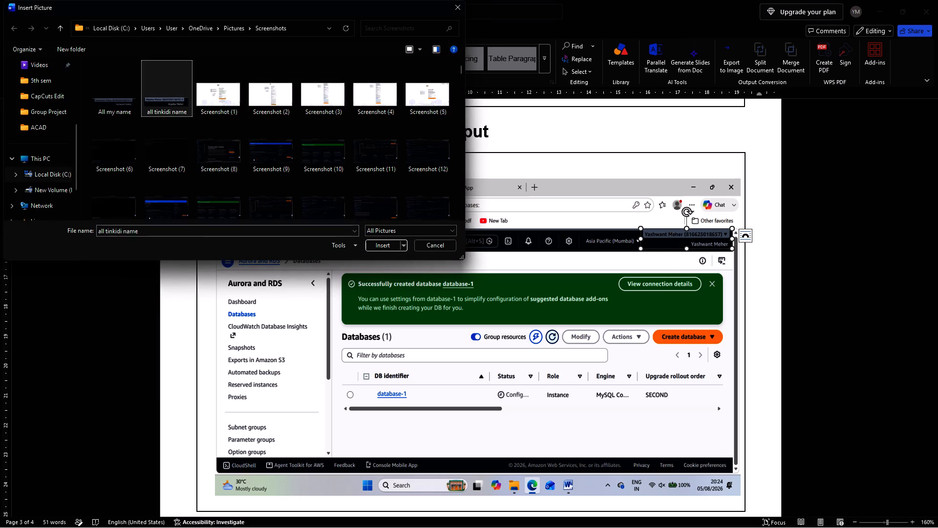
left_click(382, 246)
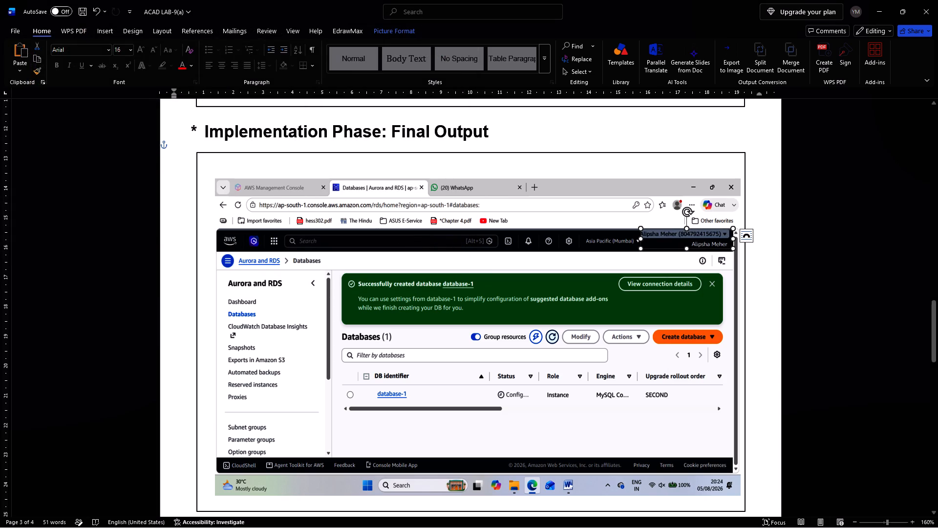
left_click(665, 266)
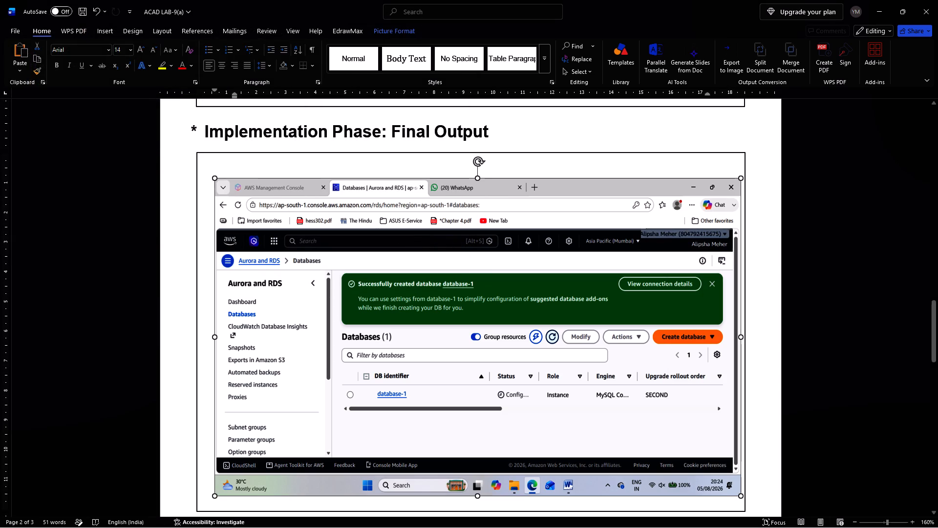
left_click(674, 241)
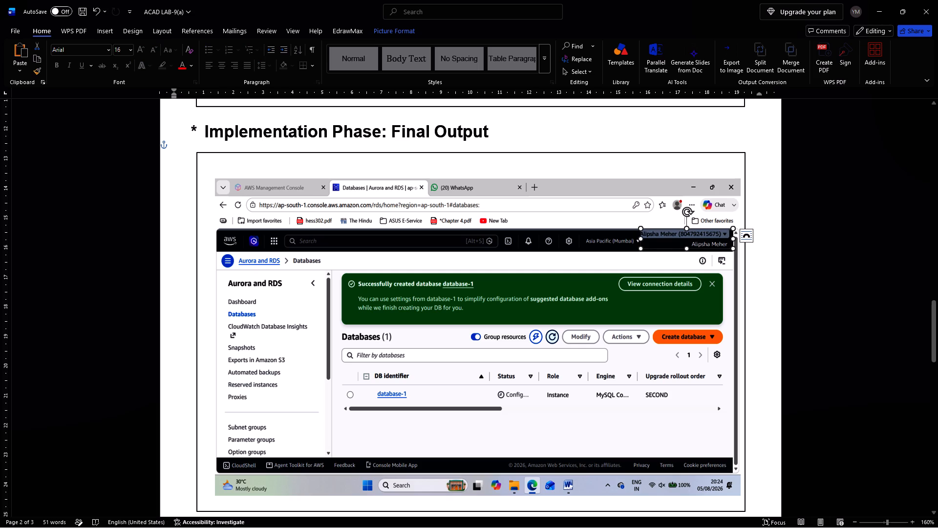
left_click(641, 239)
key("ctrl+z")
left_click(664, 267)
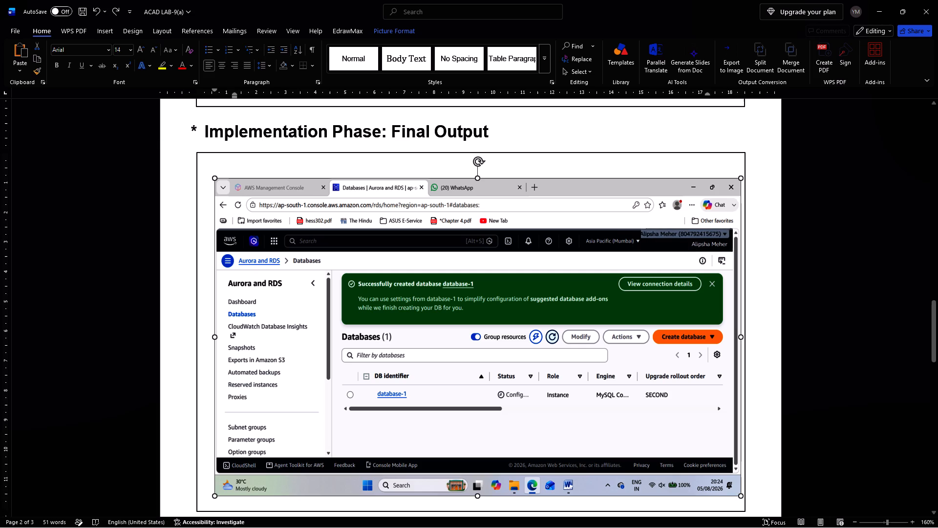
Extend the crop frame of the final output screenshot's name overlay at its left edge to about 3.3 cm wide.
left_click(674, 234)
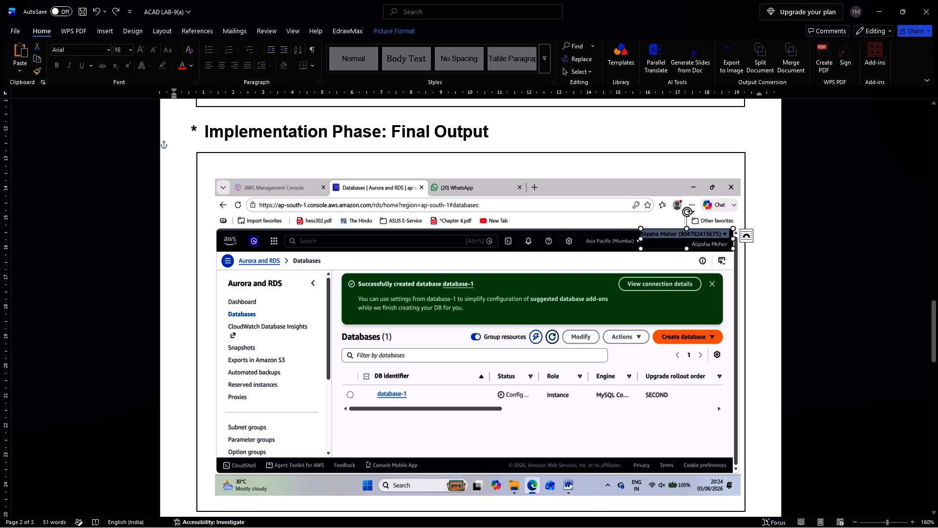
left_click(661, 239)
left_click(400, 30)
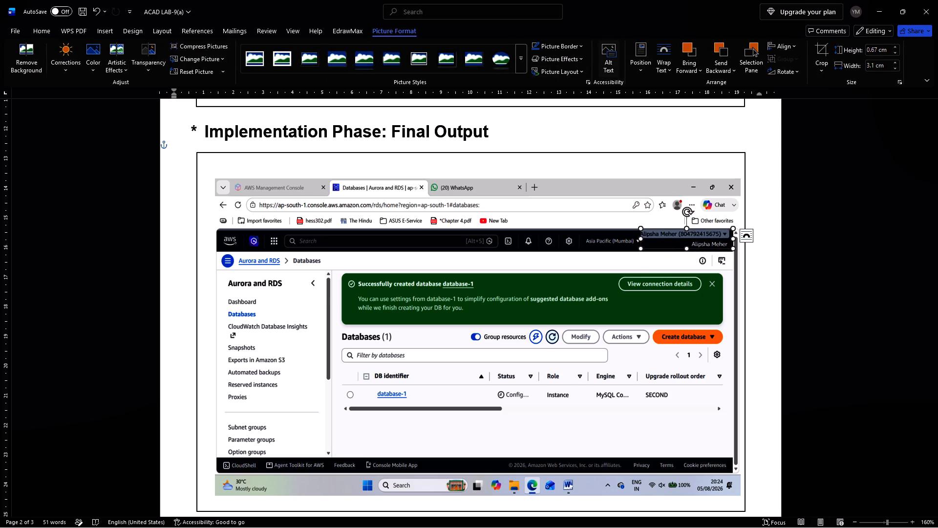
left_click(818, 49)
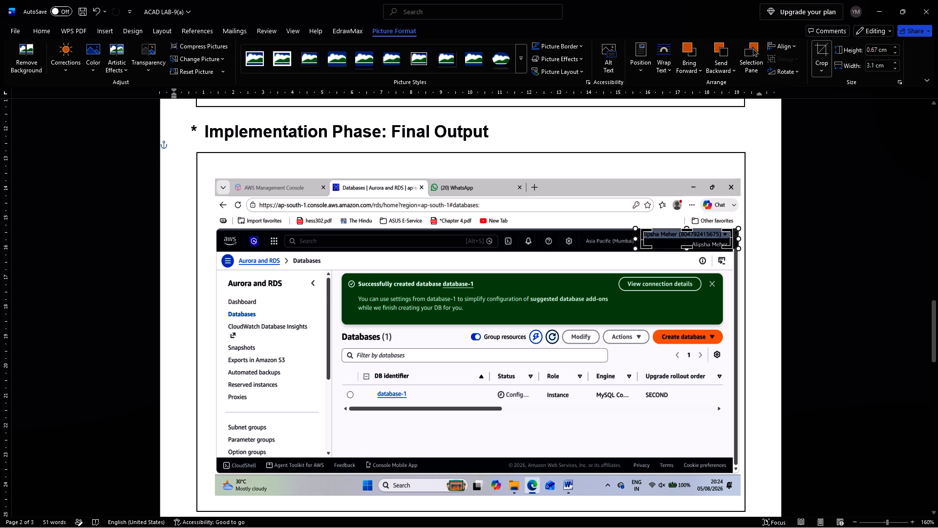
left_click_drag(641, 245, 638, 245)
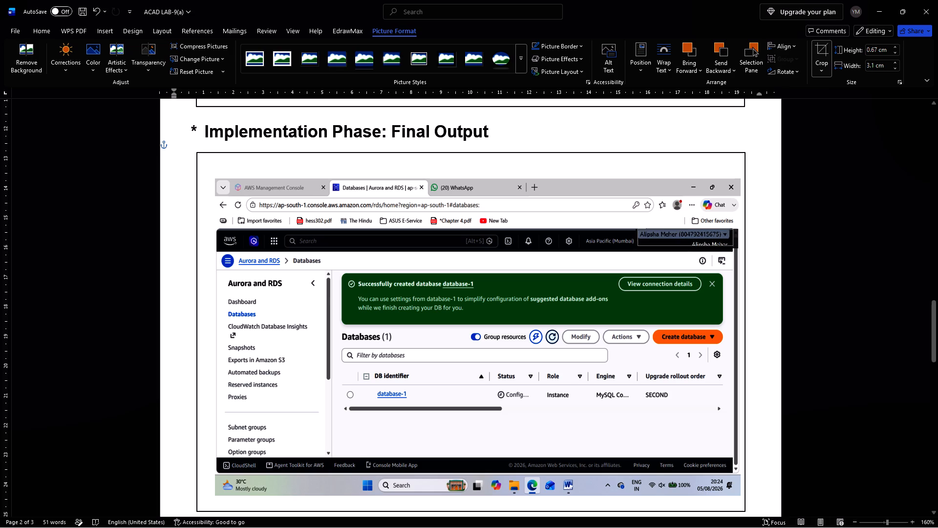
left_click_drag(638, 245, 635, 246)
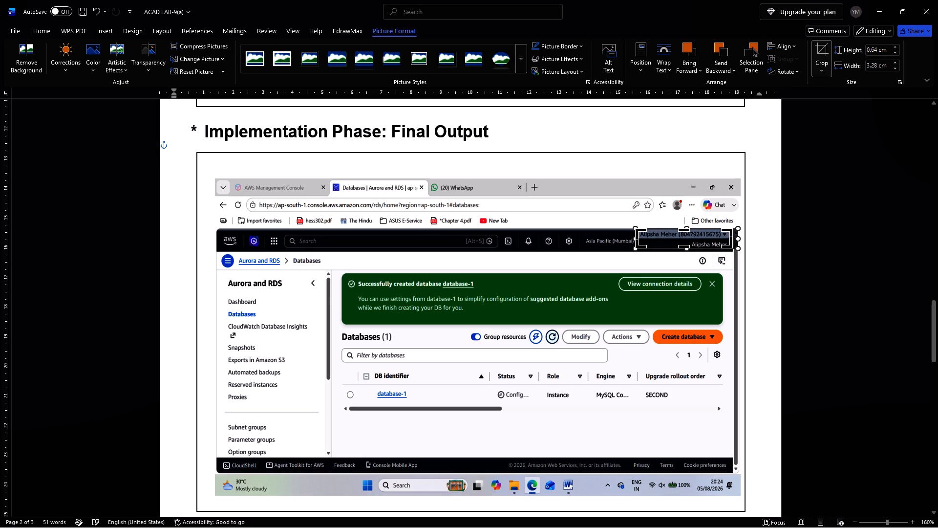
key("Return")
scroll(693, 291, "up", 10)
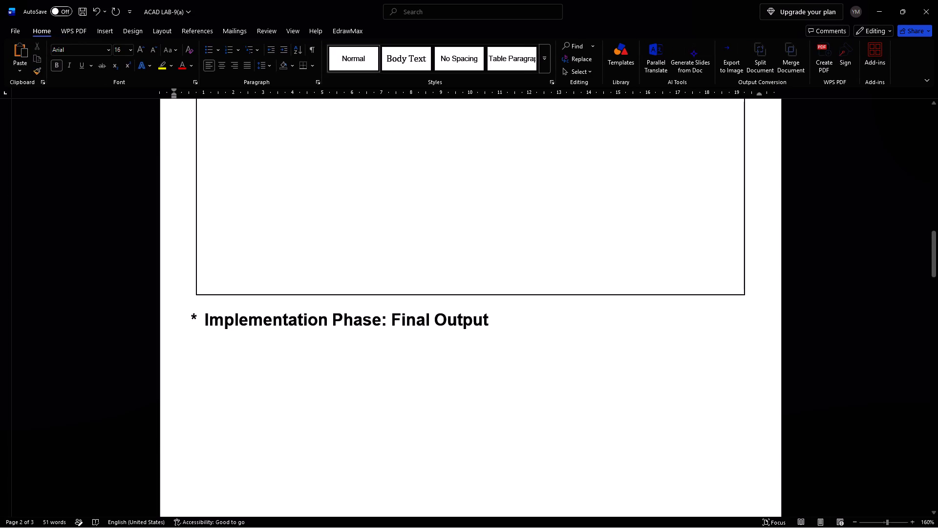
key("ctrl+z")
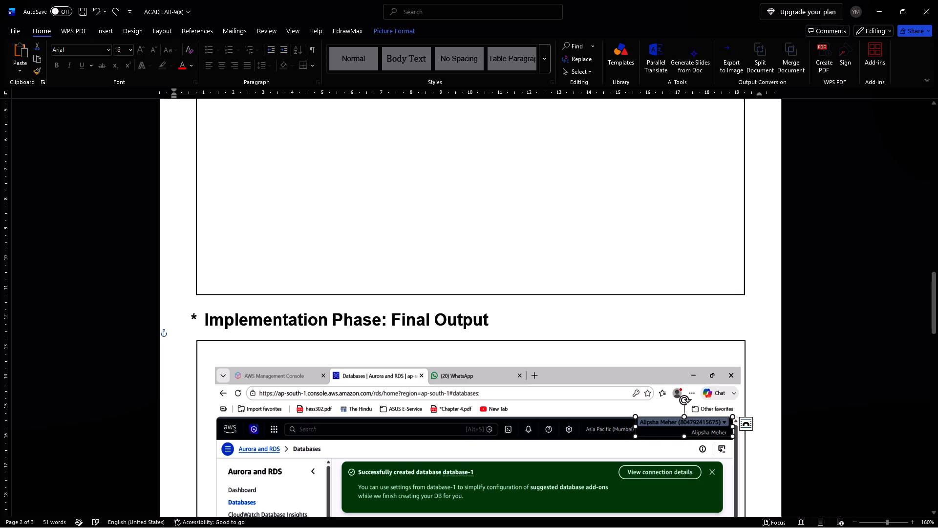
left_click(666, 426)
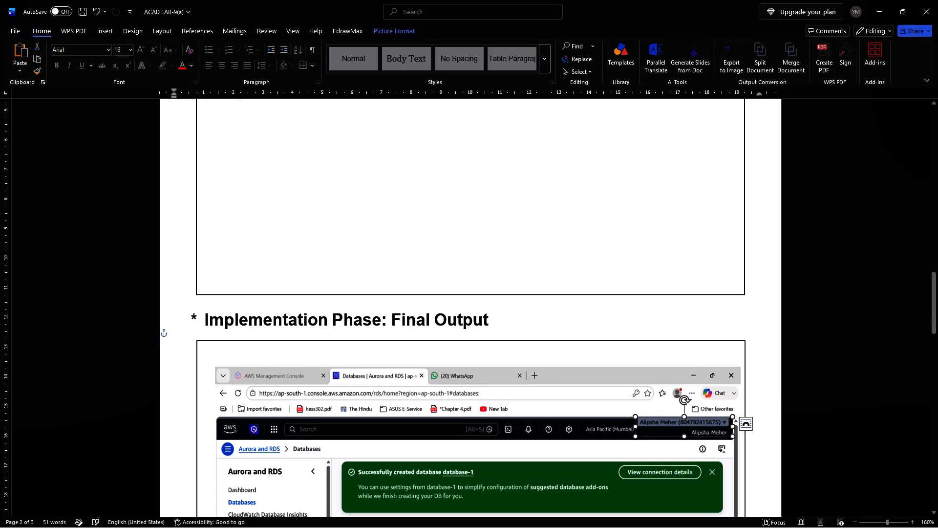
left_click(664, 452)
Start saving a copy of the lab record and browse to the .Tinkidi folder on the Desktop.
scroll(666, 437, "down", 3)
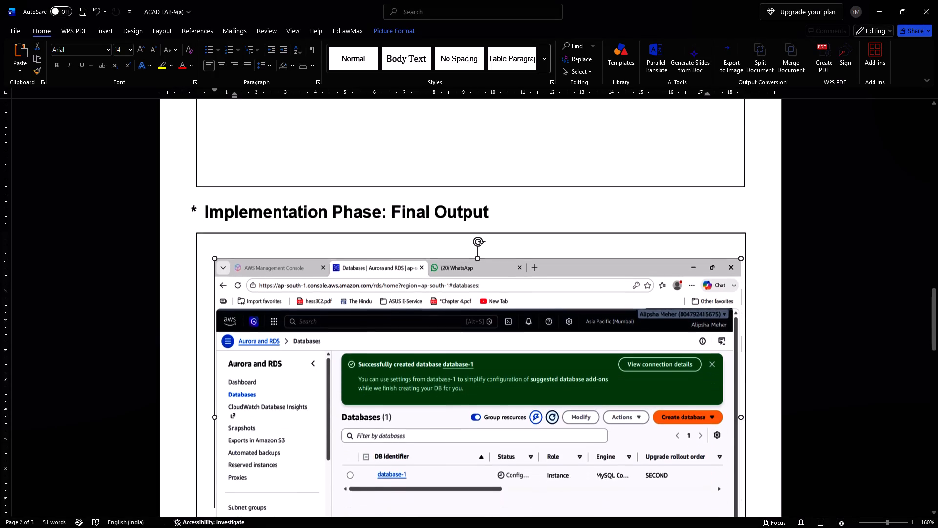
scroll(666, 334, "down", 19)
scroll(667, 333, "down", 7)
scroll(667, 333, "up", 6)
left_click(12, 26)
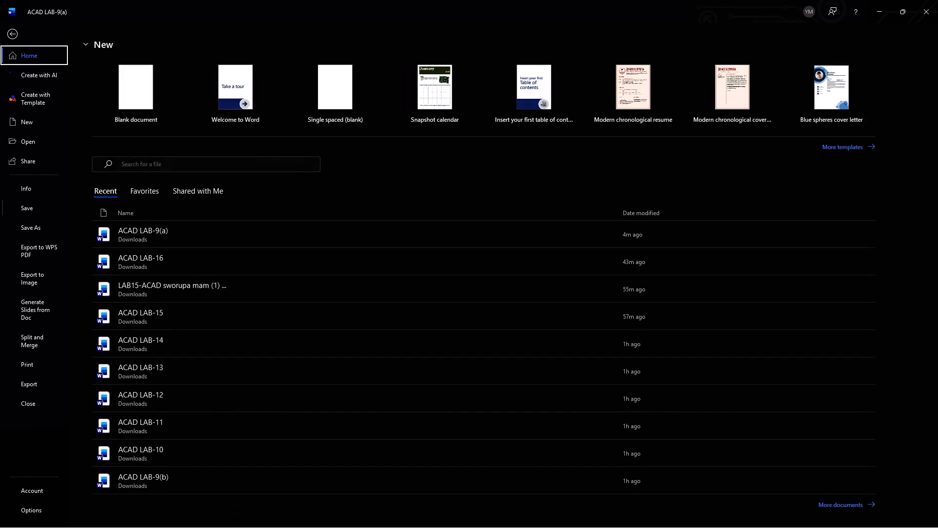
left_click(38, 222)
left_click(105, 253)
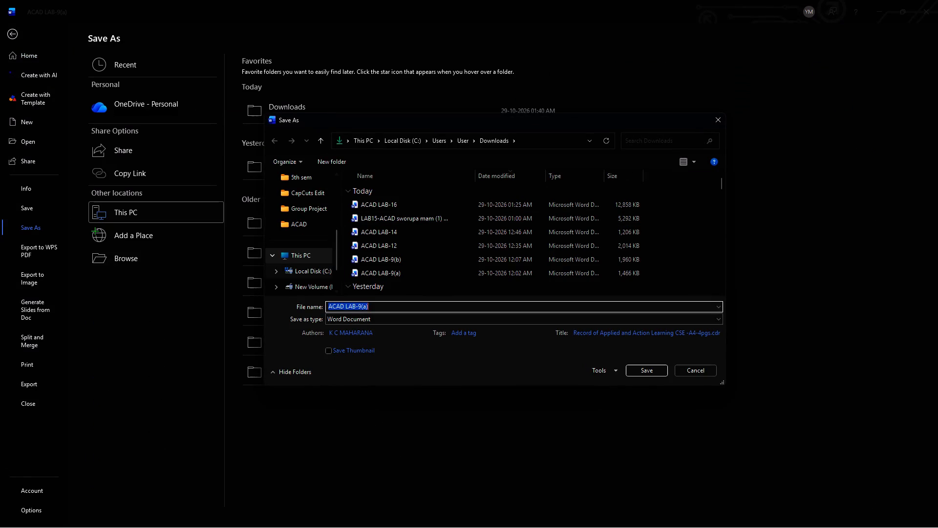
scroll(302, 229, "up", 5)
left_click(308, 225)
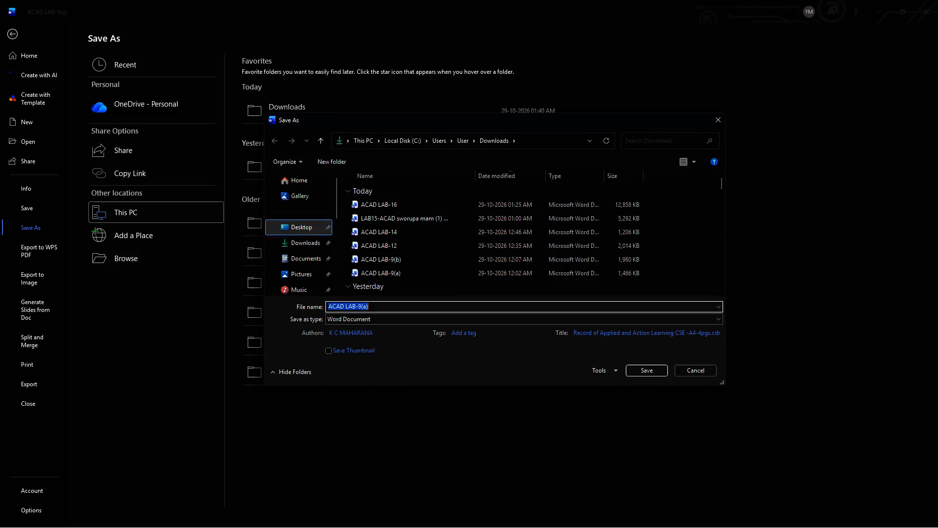
double_click(407, 194)
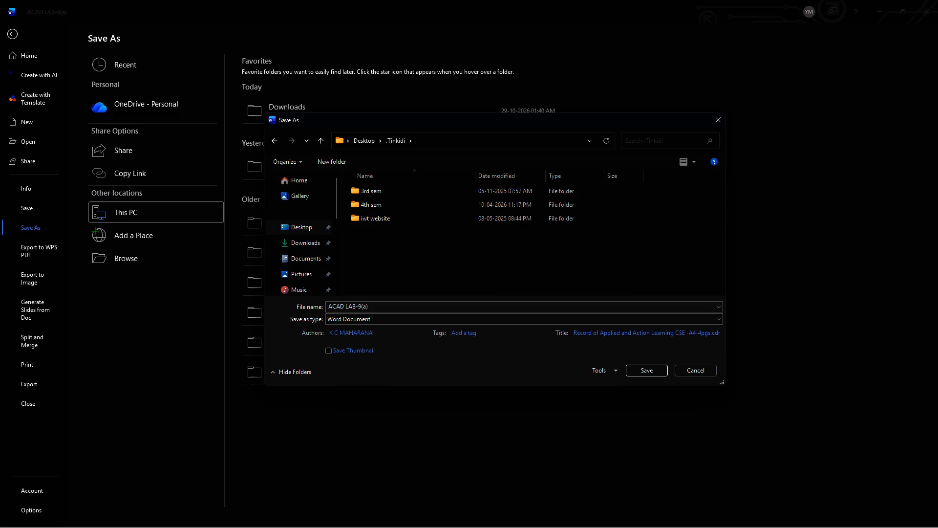
Create a folder named "5th sem" inside .Tinkidi and open it as the save location.
right_click(399, 235)
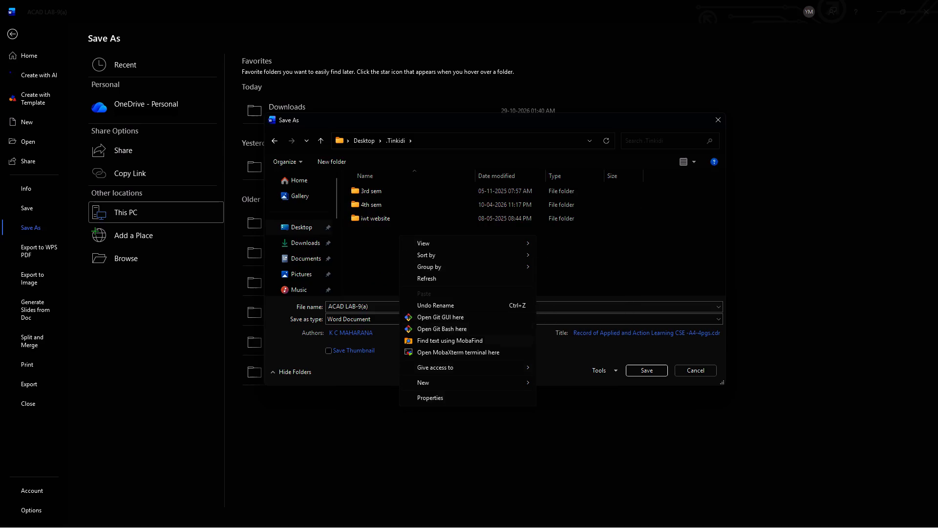
left_click(542, 382)
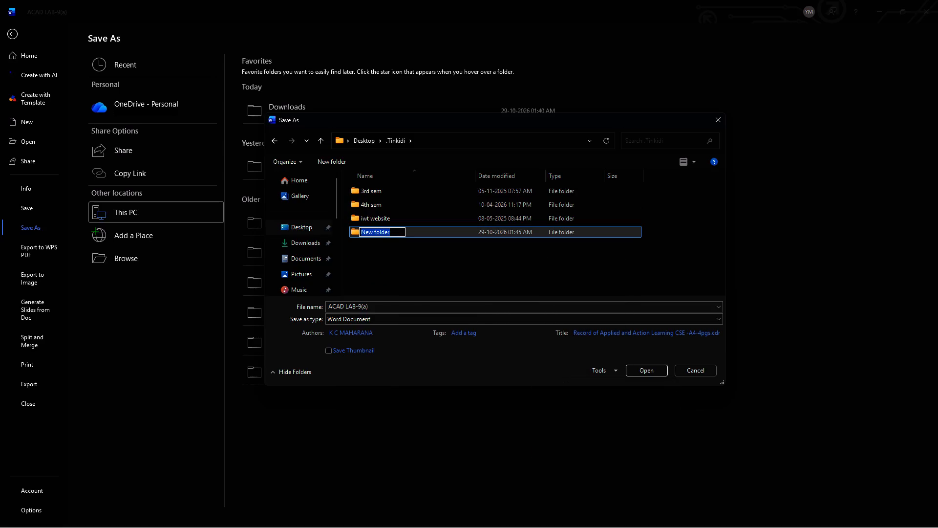
type("5th sem")
key("Return")
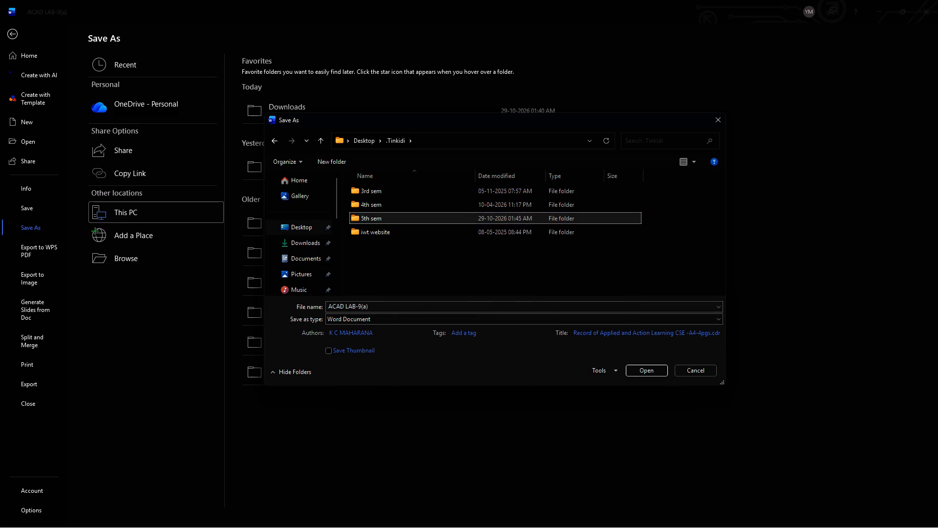
double_click(413, 218)
left_click(387, 253)
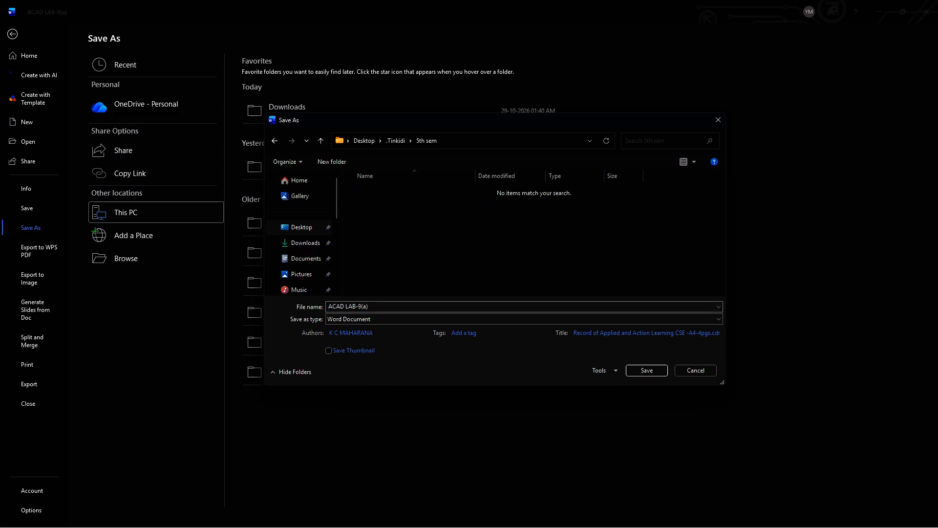
Save the copy as a PDF in the "5th sem" folder, keeping the file name ACAD LAB-9(a).
left_click(380, 316)
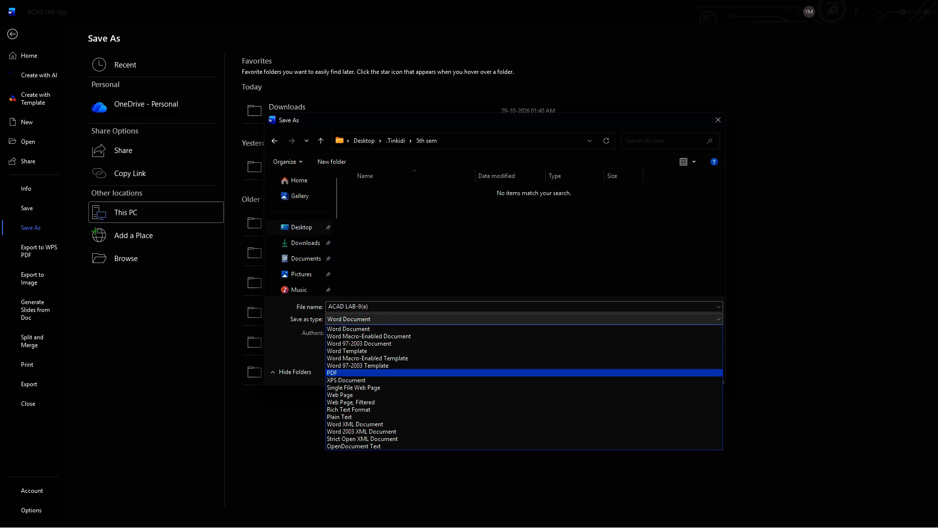
left_click(353, 375)
double_click(386, 307)
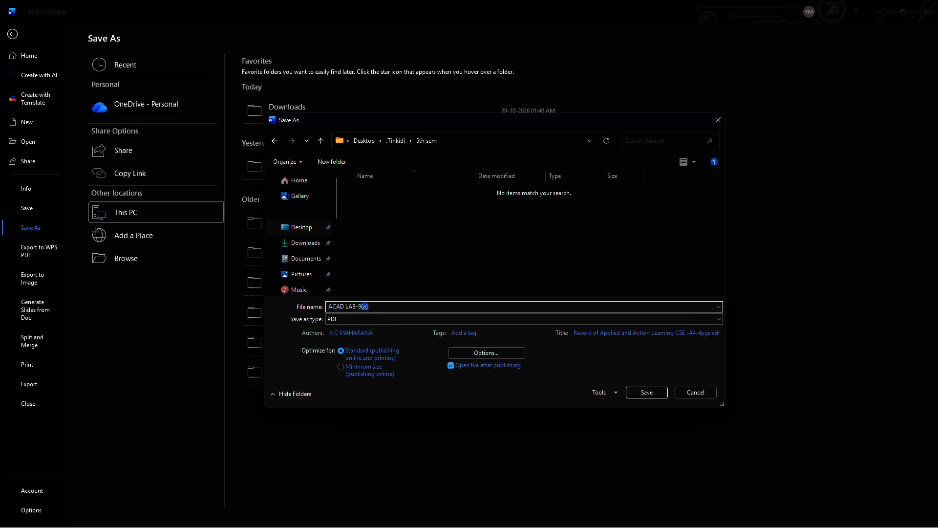
left_click(386, 307)
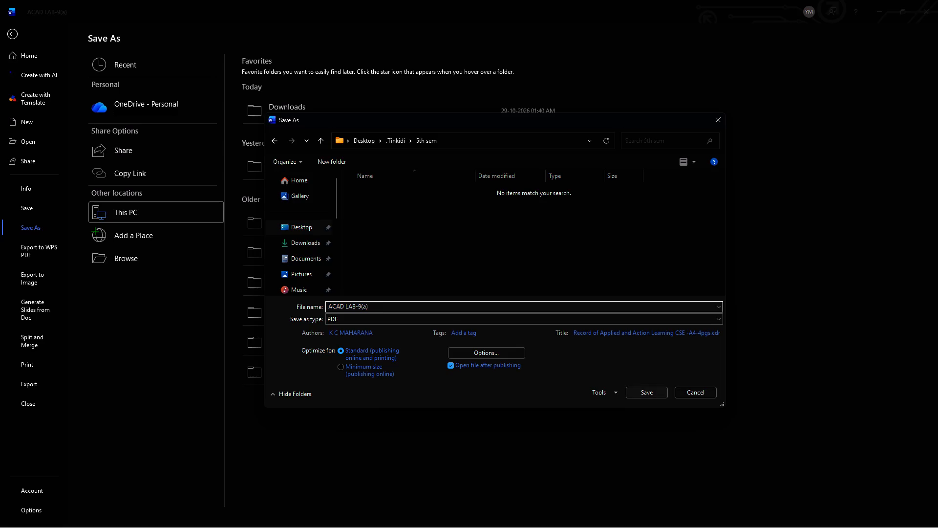
left_click(650, 390)
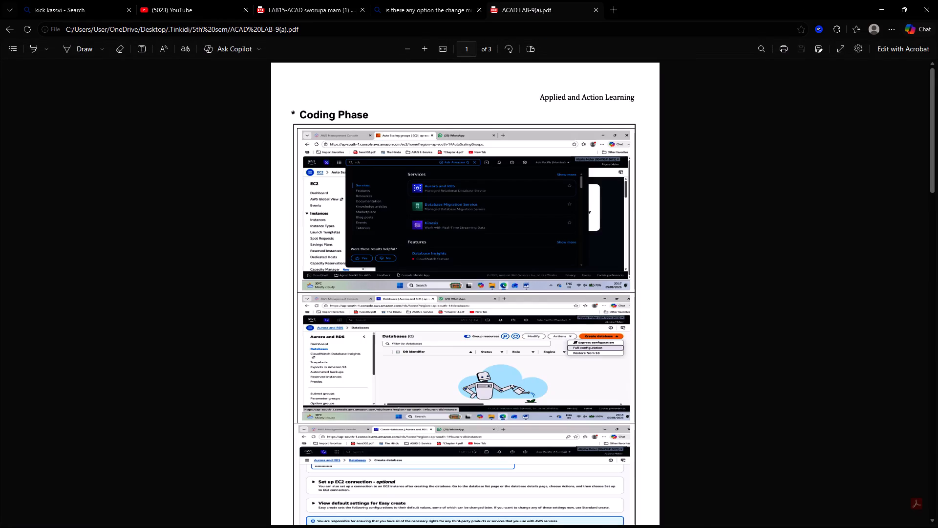
Look through the pages of the exported ACAD LAB-9(a) PDF, close it and put the browser away.
scroll(556, 158, "down", 7)
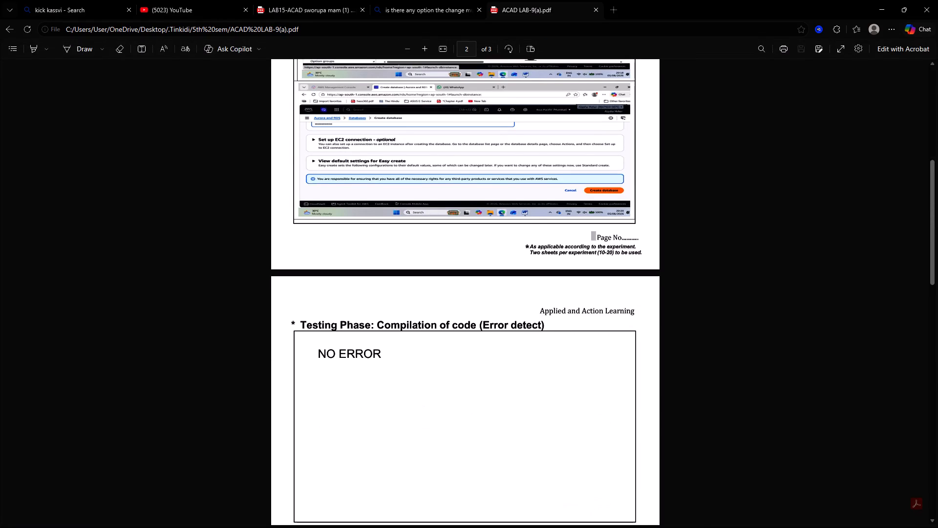
scroll(599, 182, "down", 6)
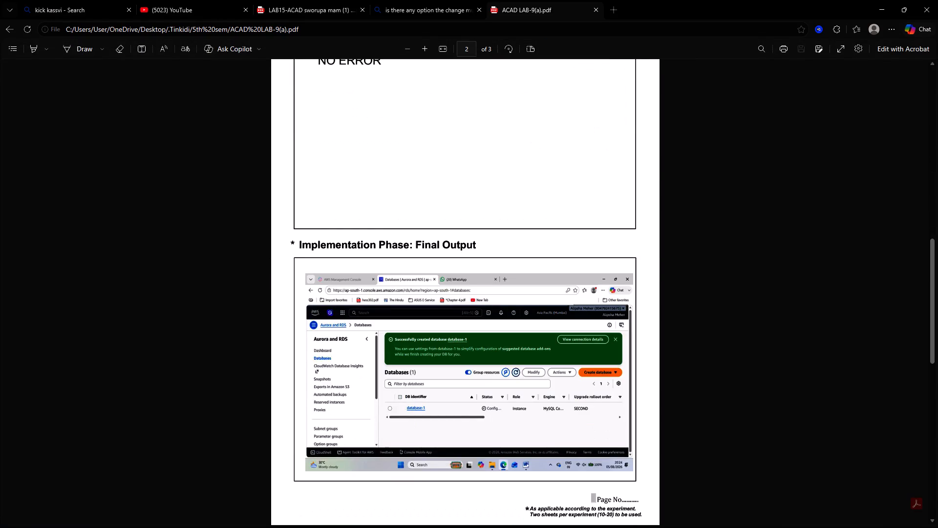
scroll(599, 182, "down", 6)
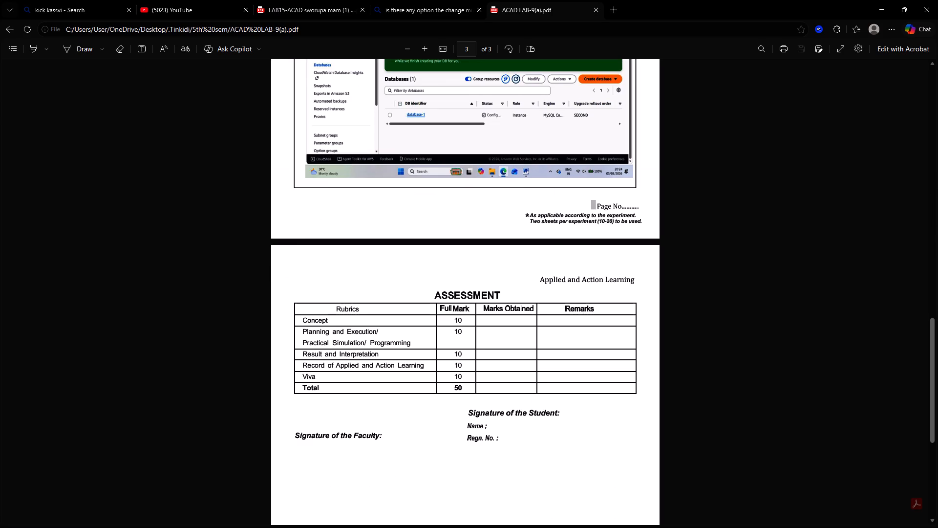
left_click(597, 7)
left_click(883, 4)
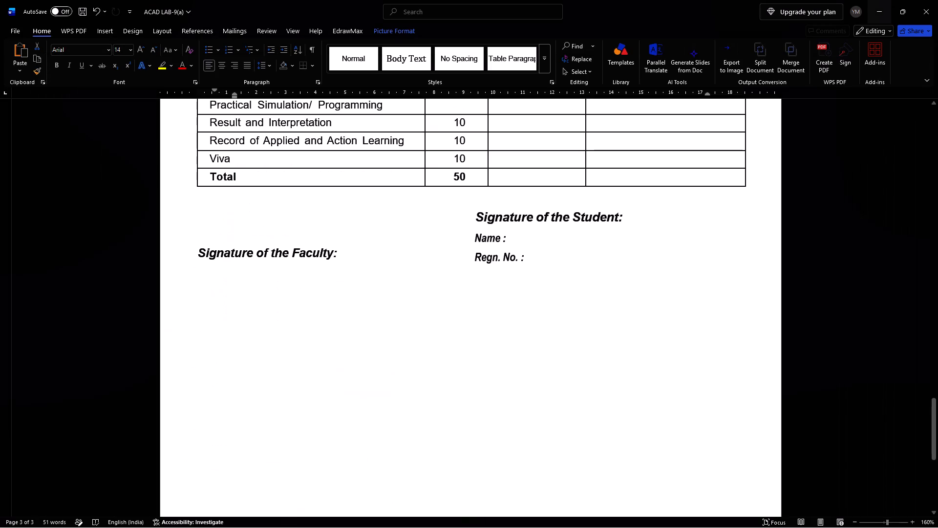
Close the ACAD LAB-9(a) Word document without saving its changes.
left_click(937, 0)
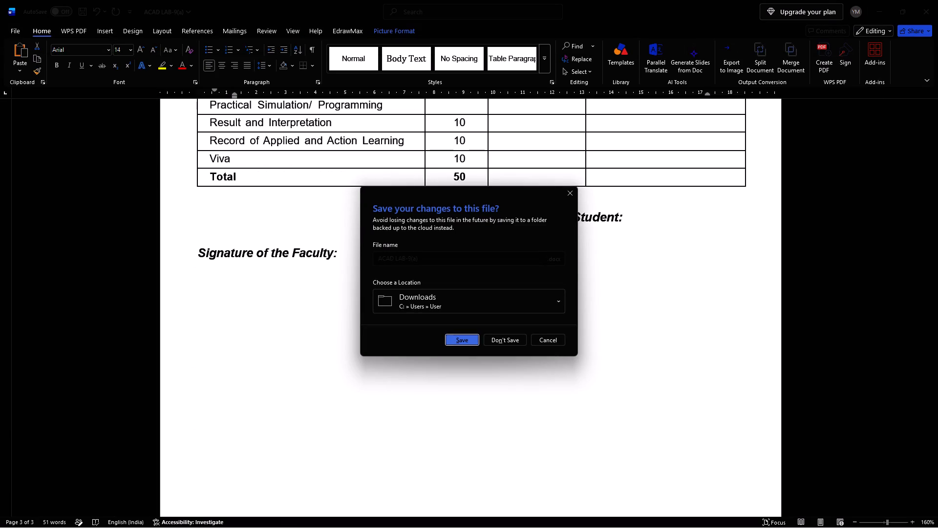
left_click(508, 336)
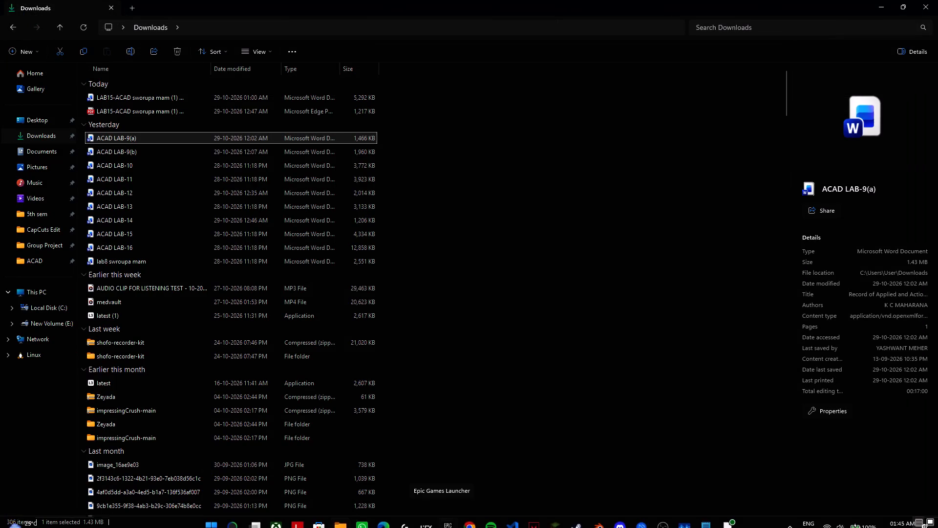
Open the ACAD LAB-9(b) document from the Downloads folder.
double_click(116, 151)
left_click(173, 151)
left_click(140, 146)
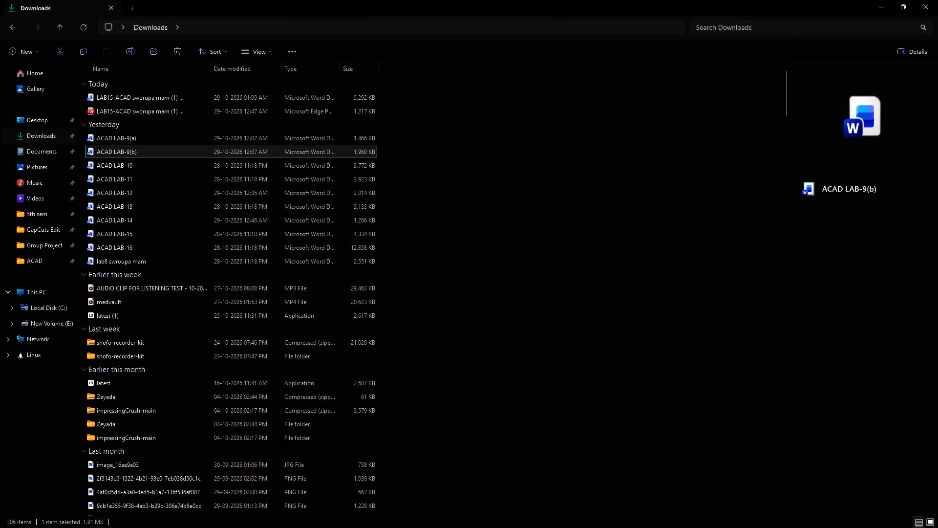
double_click(153, 152)
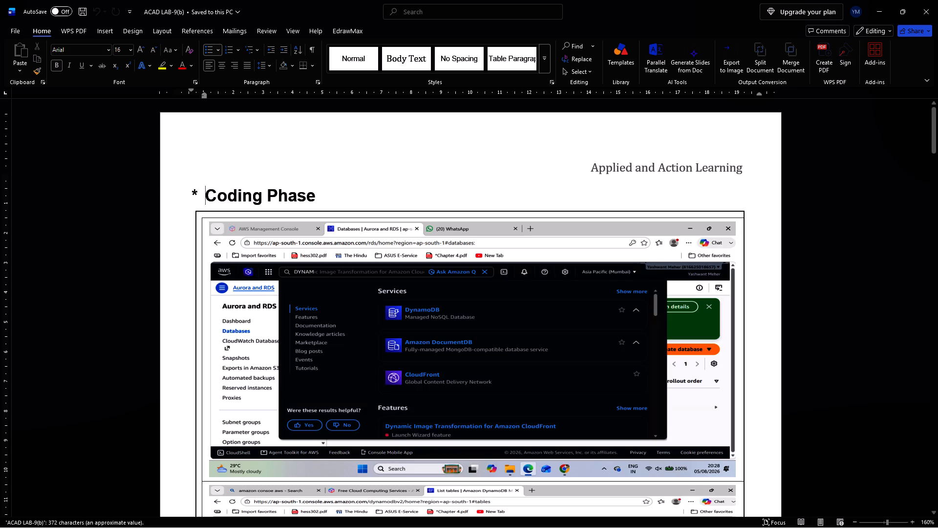
Change the name overlay on the first Coding Phase screenshot, the DynamoDB service search, to Pictures > Screenshots file "all tinkidi name".
left_click(675, 272)
right_click(672, 271)
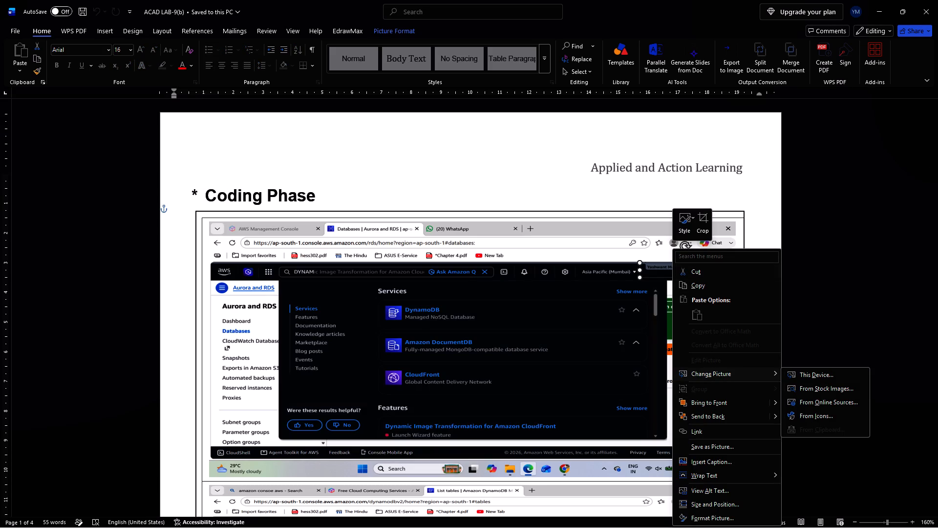
left_click(797, 374)
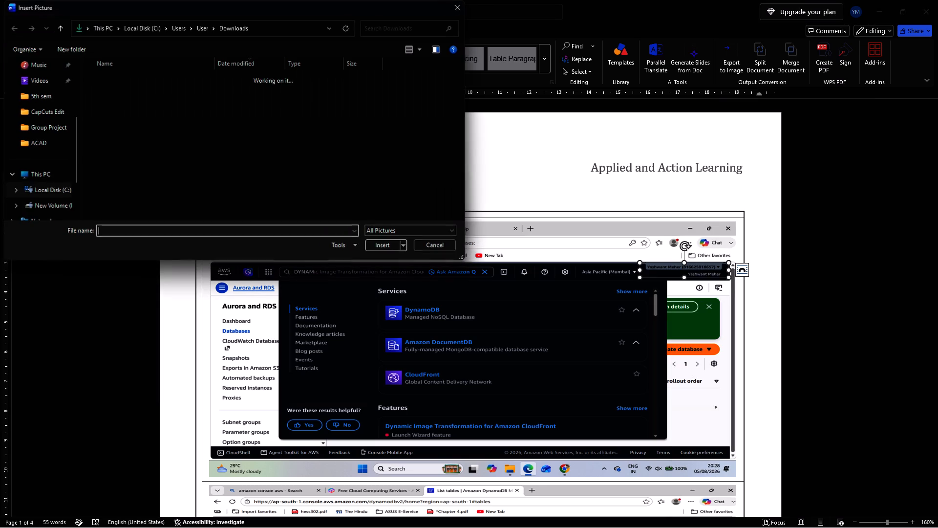
scroll(47, 169, "up", 2)
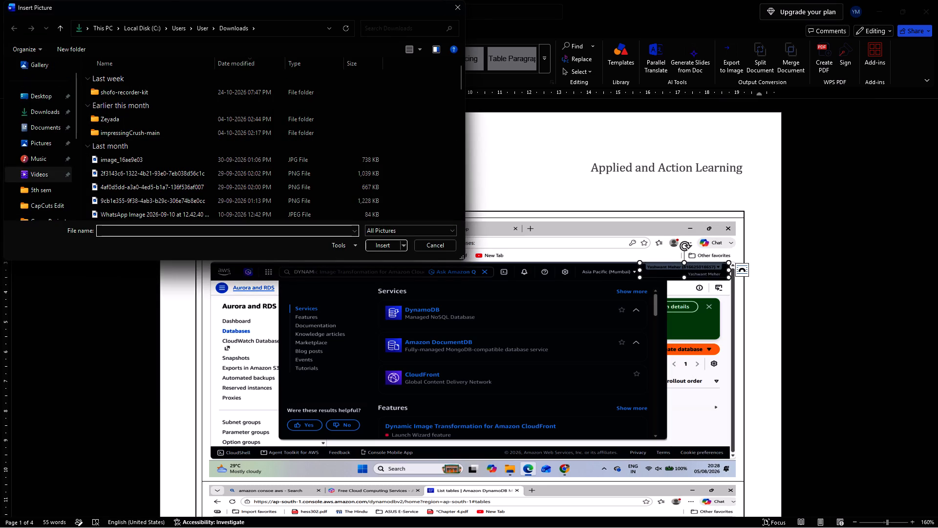
left_click(42, 144)
double_click(339, 93)
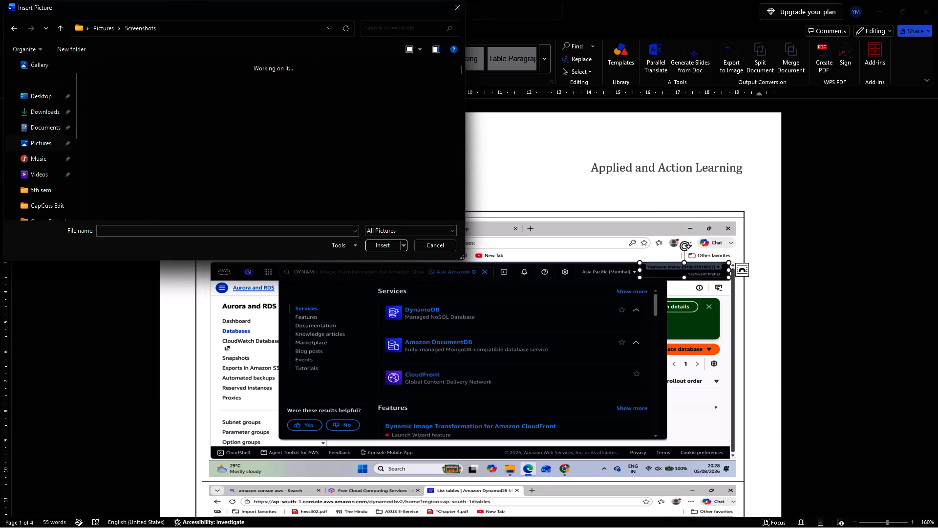
left_click(147, 97)
left_click(386, 247)
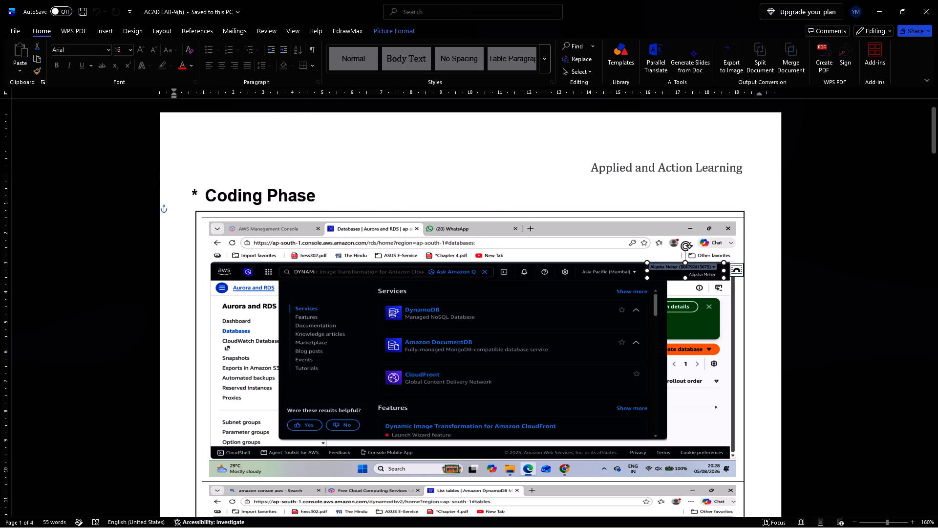
Stretch the new name overlay on the DynamoDB service search screenshot slightly at its left and right edges.
left_click(697, 294)
left_click(663, 274)
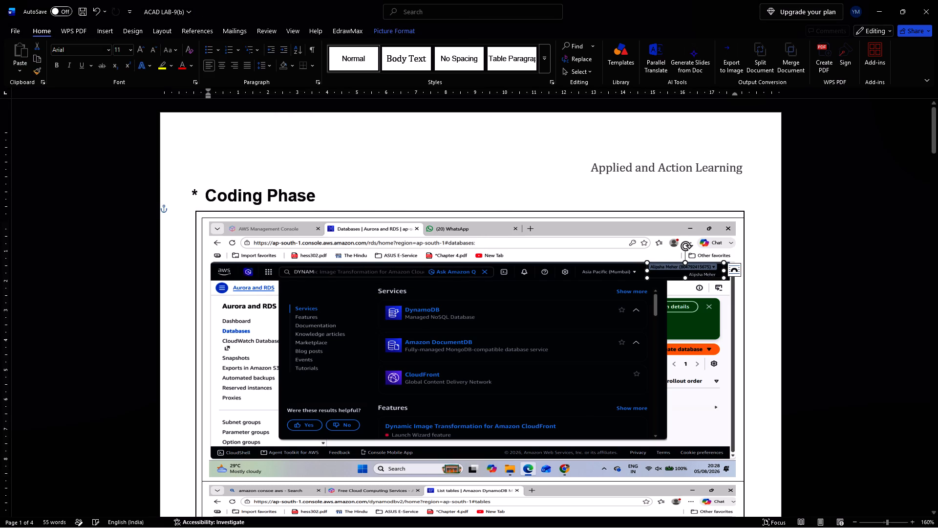
left_click(647, 270)
left_click(656, 313)
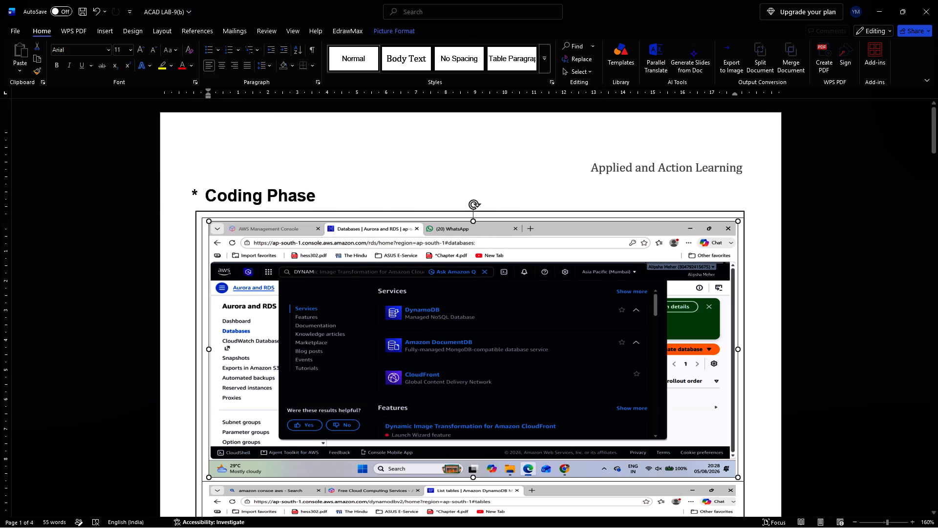
left_click(690, 274)
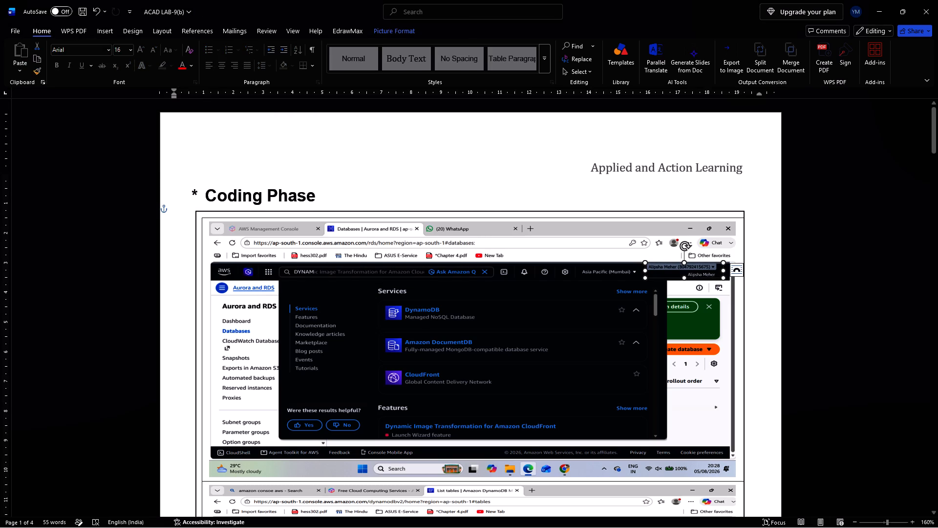
left_click(723, 272)
left_click(706, 304)
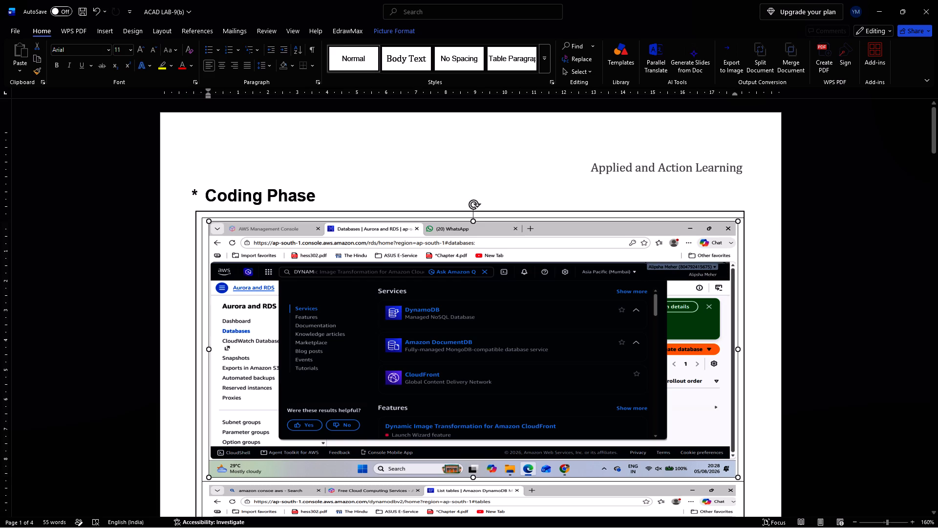
Change the name overlay on the DynamoDB Tables screenshot to the picture file "all tinkidi name".
scroll(698, 269, "down", 4)
left_click(669, 378)
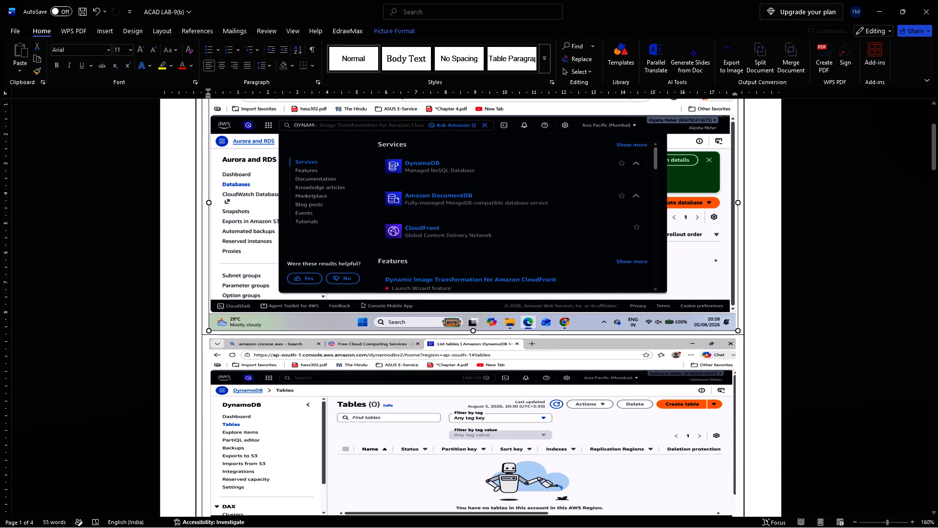
right_click(669, 378)
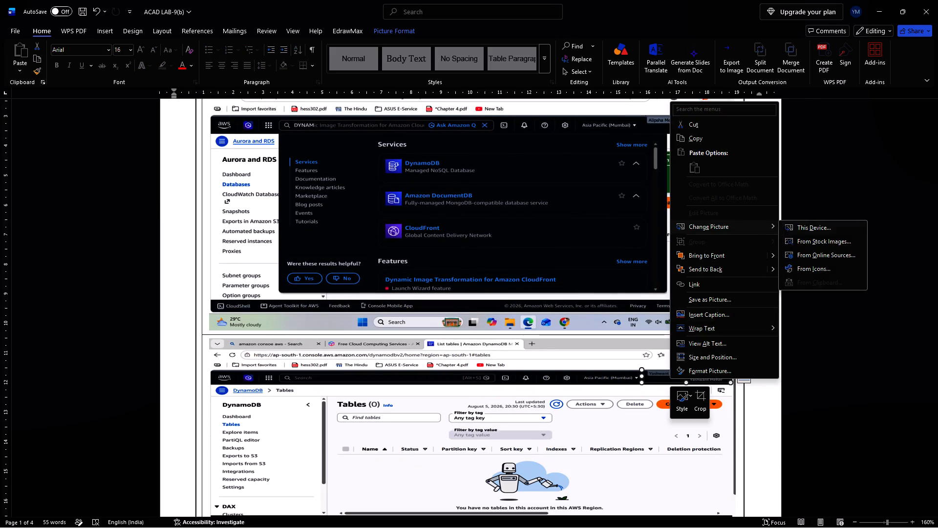
left_click(789, 229)
left_click(176, 100)
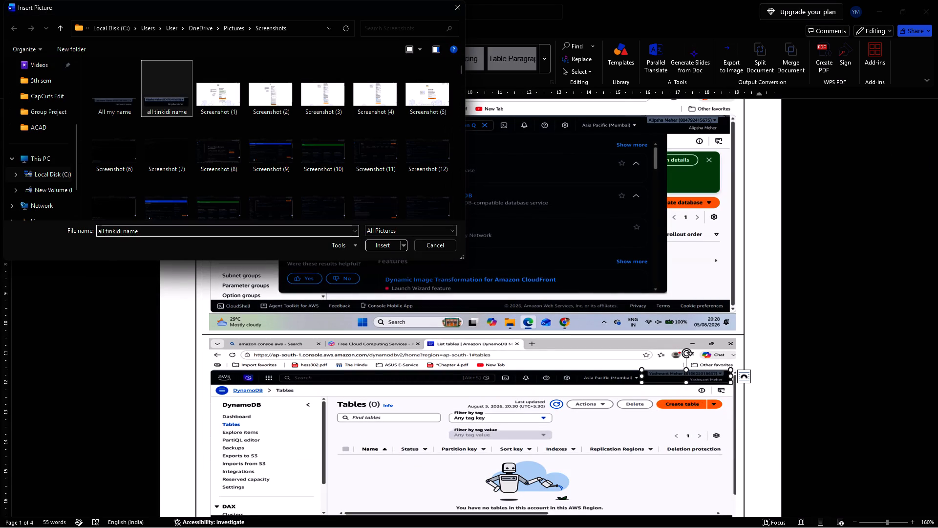
left_click(381, 245)
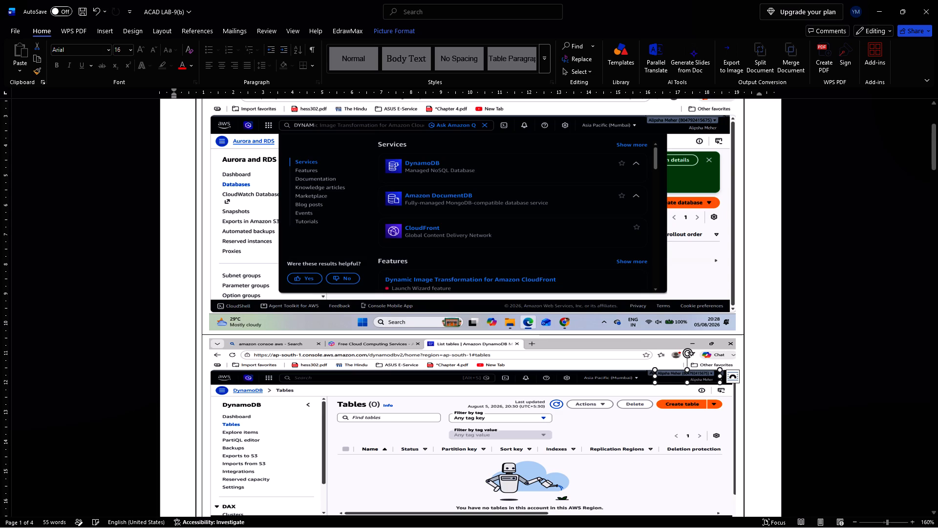
Stretch the DynamoDB Tables screenshot's name overlay at its left and right edges to cover the old account name.
left_click_drag(656, 376, 645, 377)
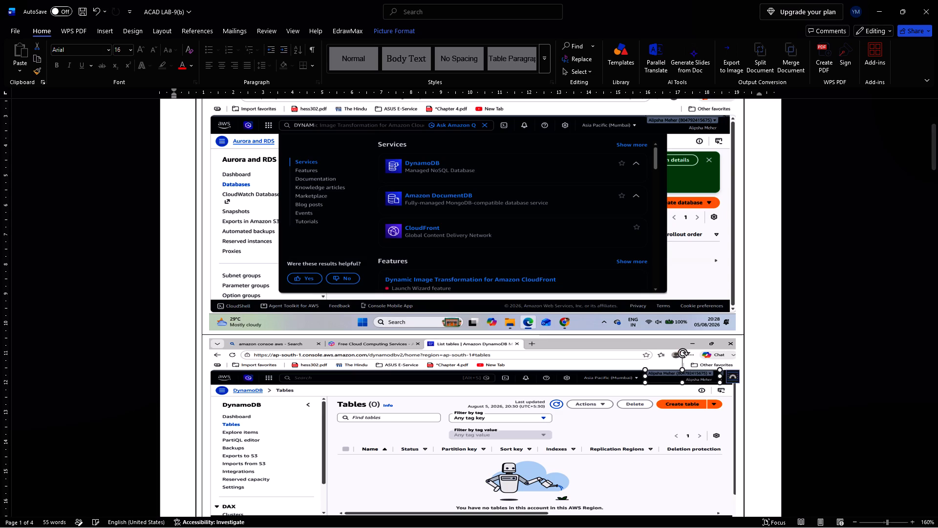
left_click_drag(719, 378, 729, 380)
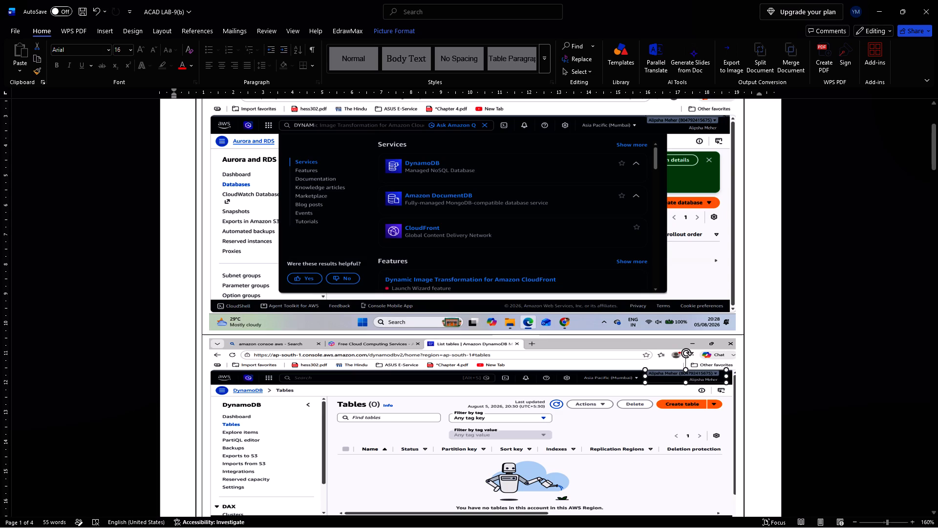
left_click_drag(729, 380, 730, 381)
left_click(706, 407)
Change the name overlay on the DynamoDB Create table screenshot to the picture file "all tinkidi name".
scroll(715, 304, "down", 4)
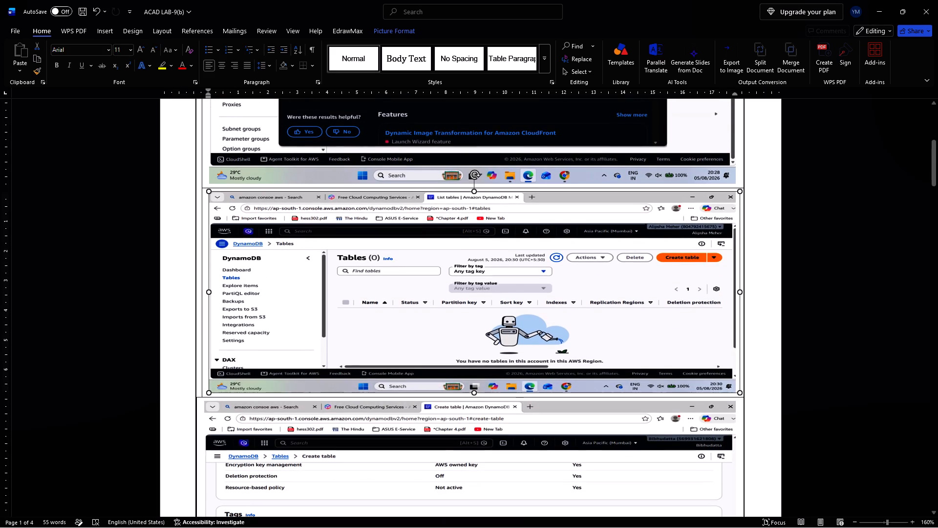
scroll(656, 286, "down", 2)
left_click(679, 372)
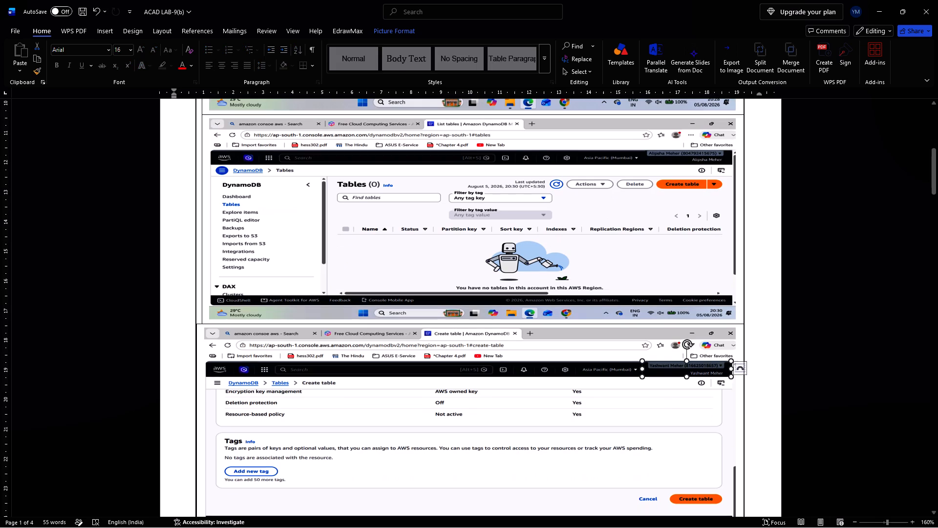
right_click(679, 372)
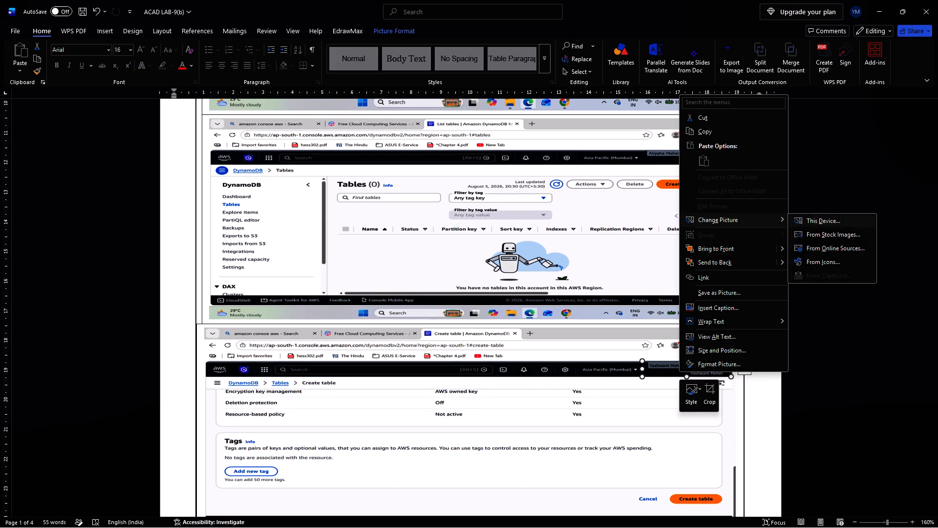
left_click(808, 220)
left_click(151, 106)
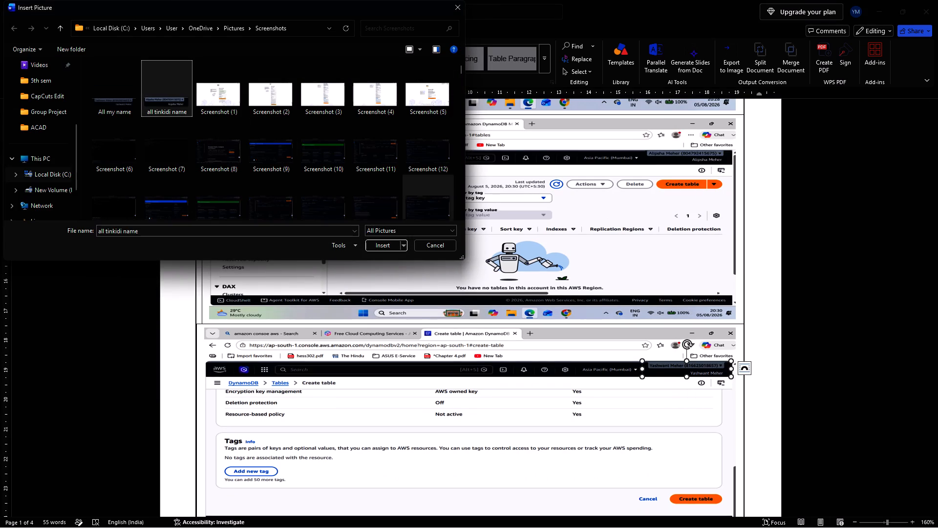
left_click(386, 245)
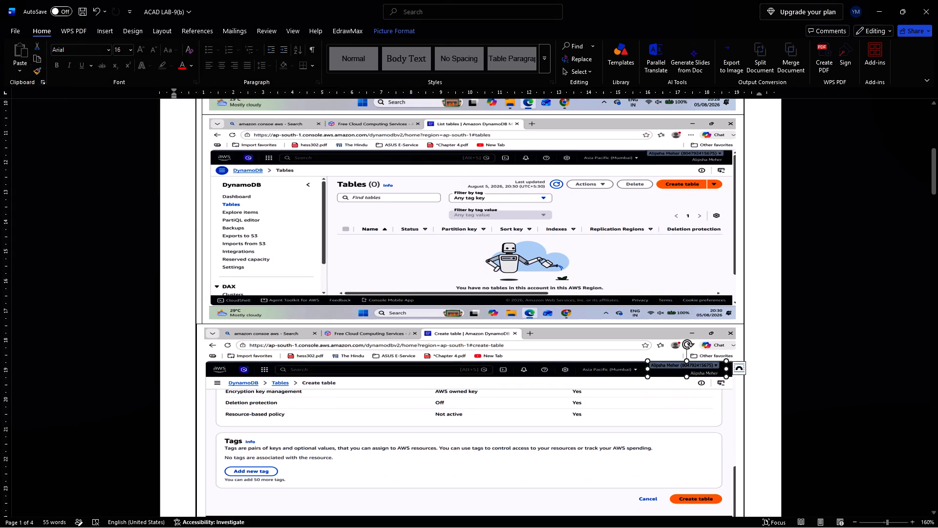
Stretch the Create table screenshot's name overlay slightly at its left and right edges.
left_click(648, 371)
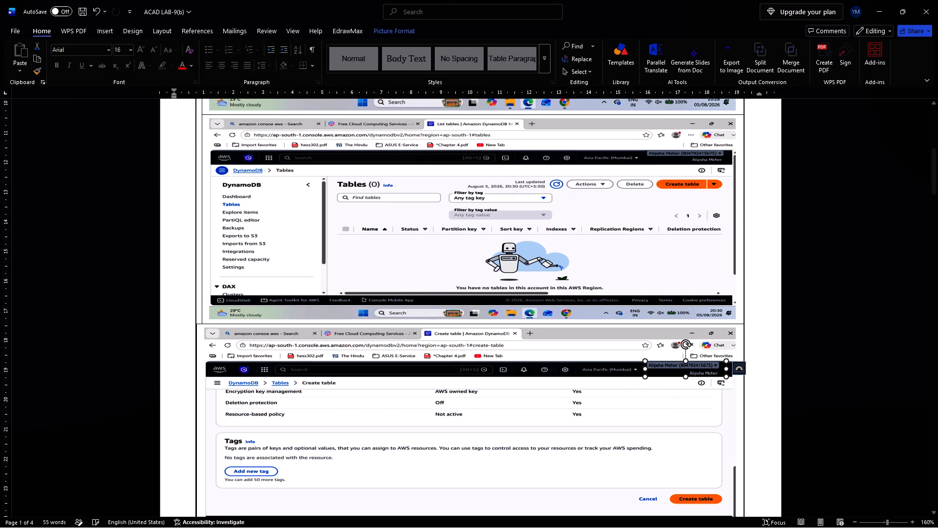
left_click(726, 369)
left_click(719, 399)
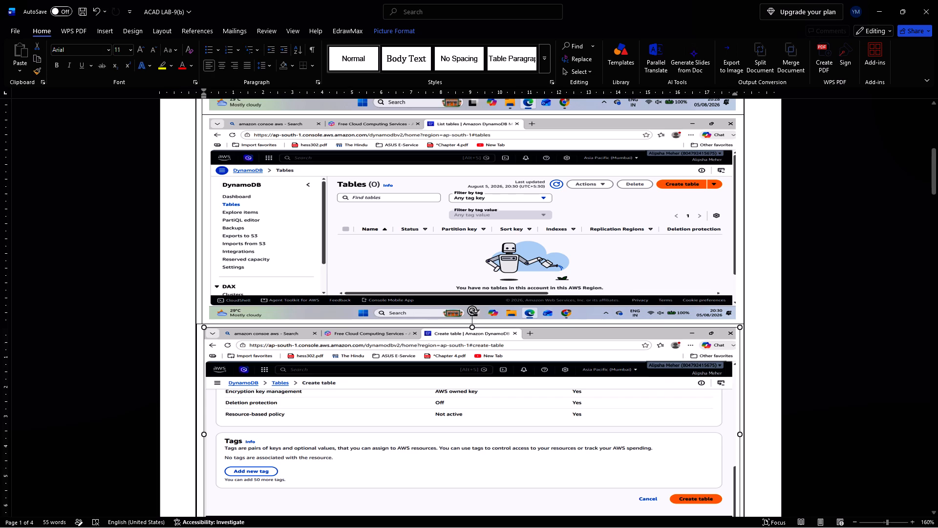
scroll(683, 320, "down", 4)
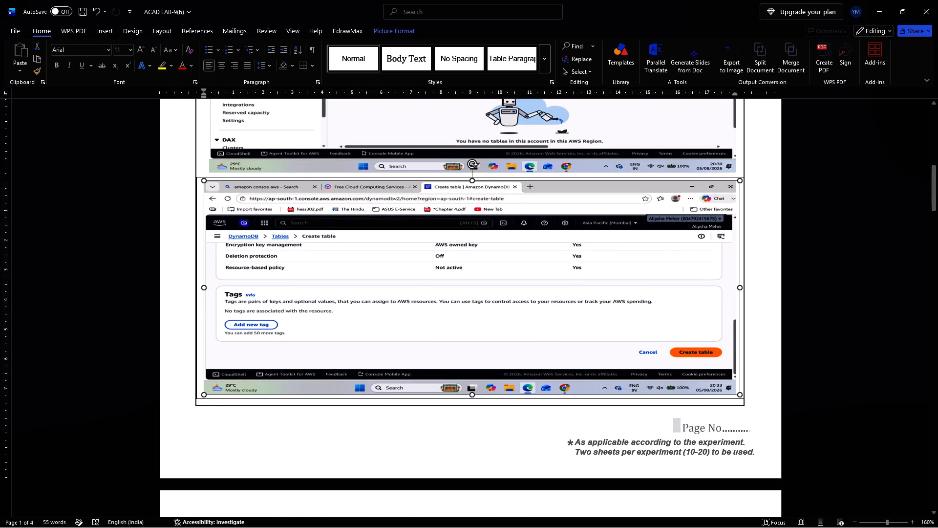
Change the name overlay on the StudentTable details screenshot, the first on page 2, to the picture file "all tinkidi name".
scroll(636, 260, "down", 3)
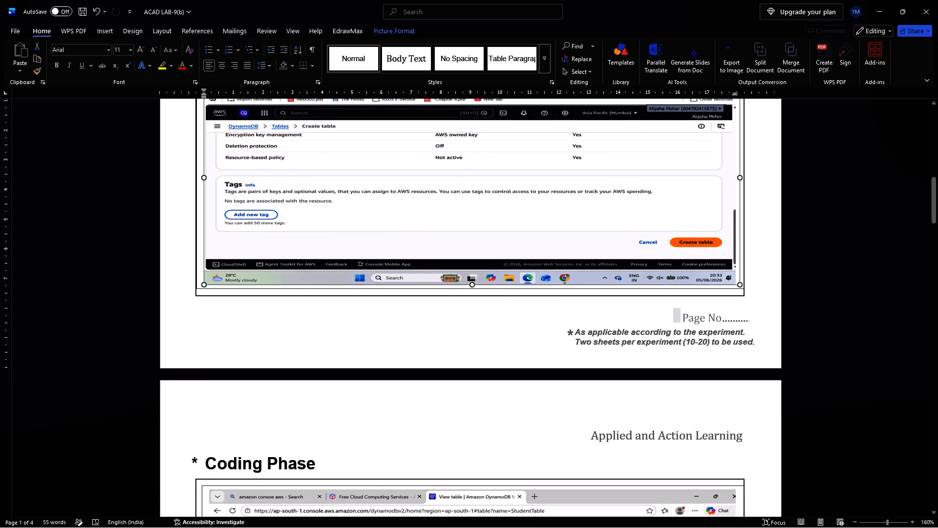
scroll(637, 261, "down", 6)
left_click(676, 320)
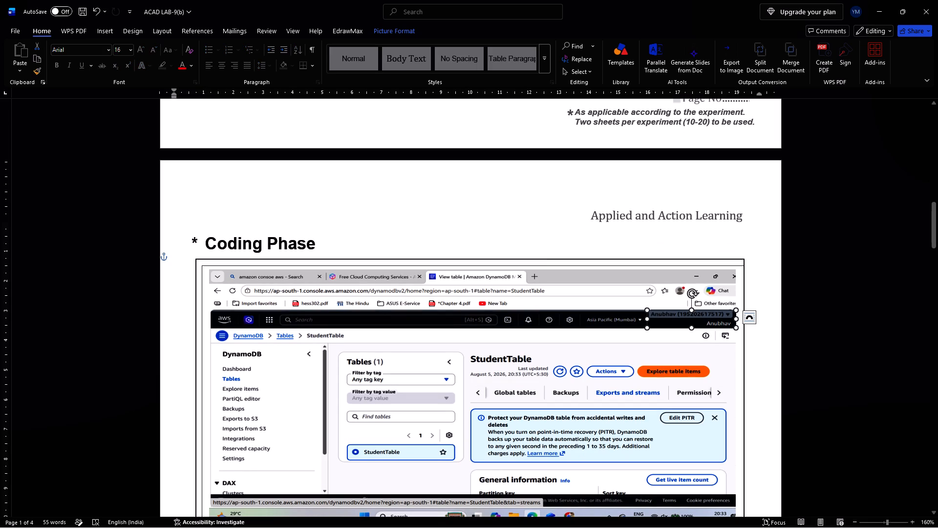
right_click(654, 321)
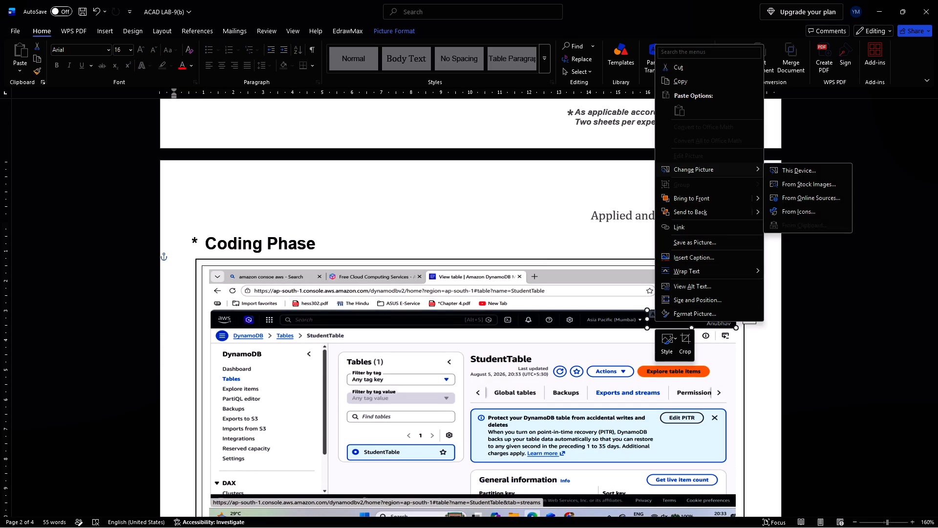
left_click(780, 174)
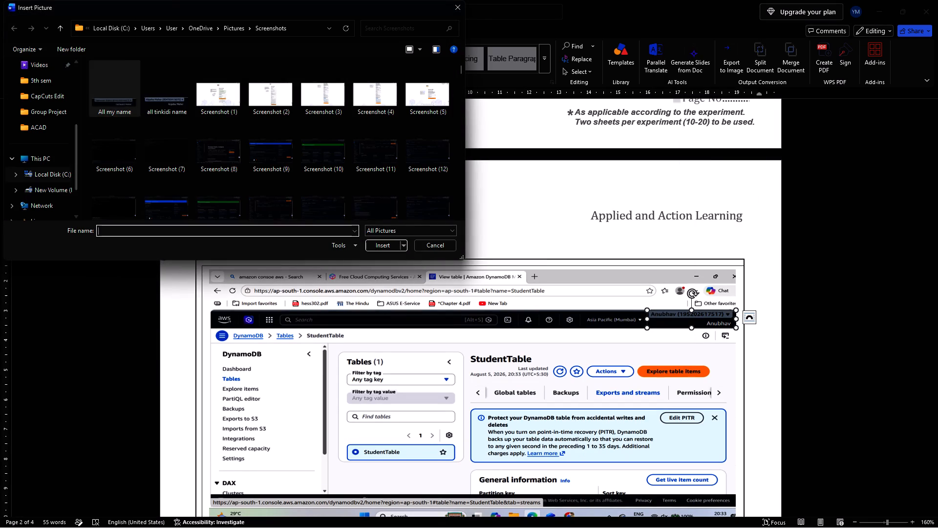
left_click(155, 88)
left_click(388, 246)
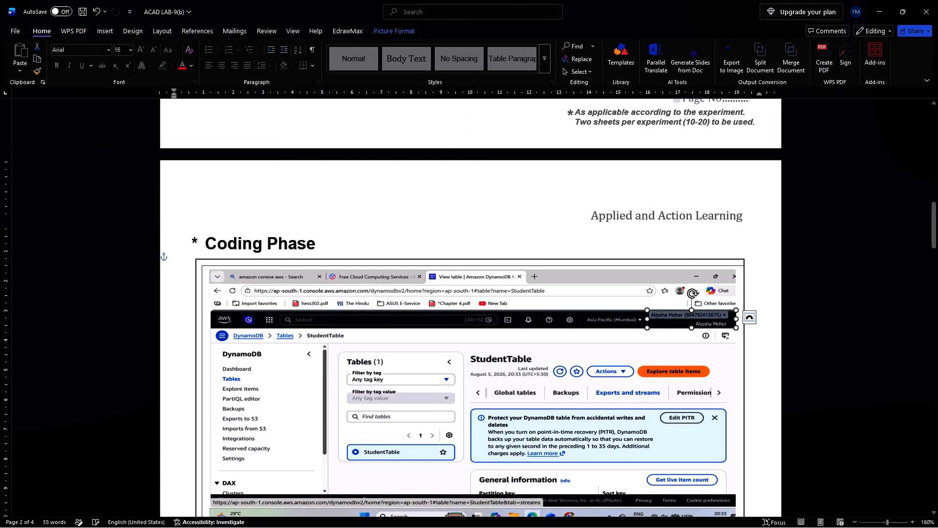
left_click(662, 339)
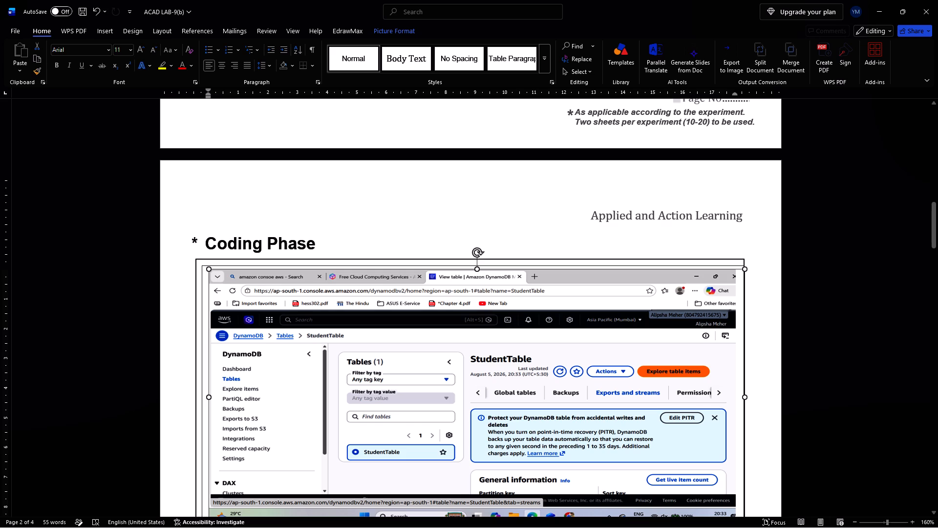
Change the name overlay on the StudentTable Explore items screenshot to the picture file "all tinkidi name".
scroll(661, 337, "down", 6)
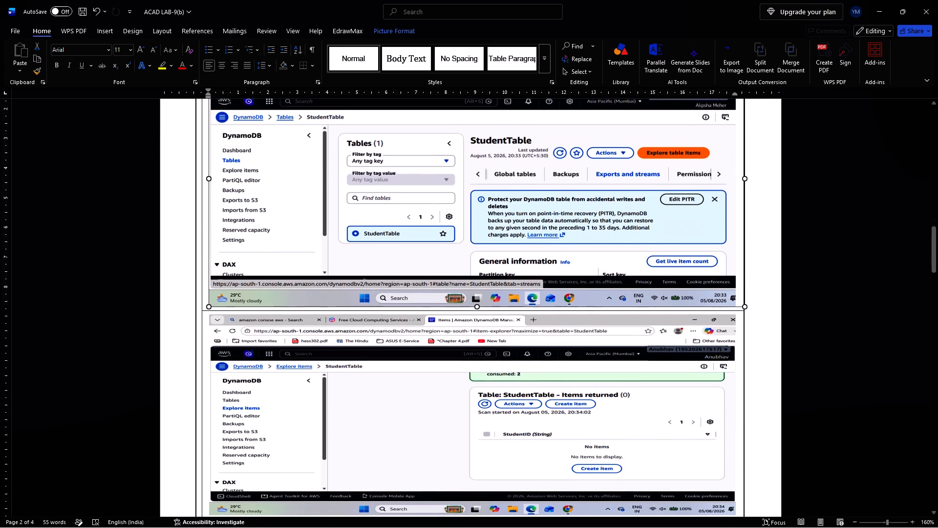
left_click(662, 350)
right_click(662, 350)
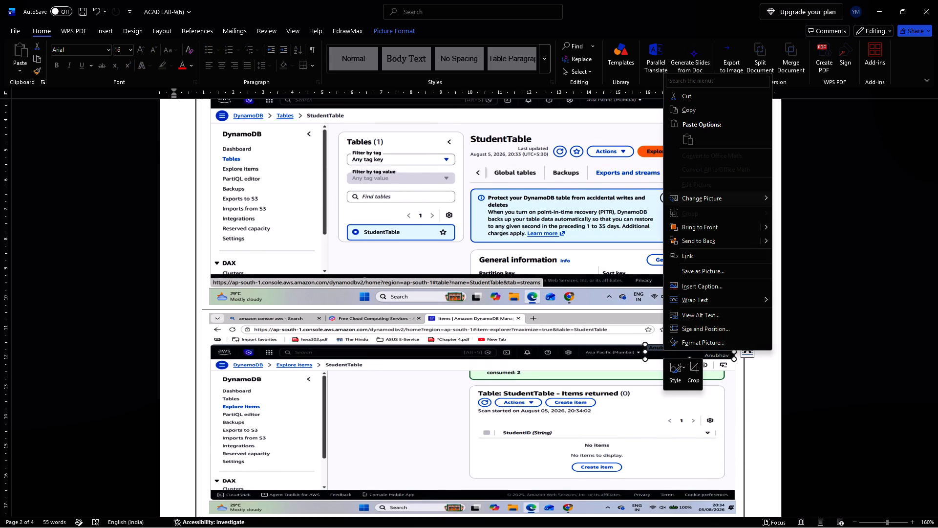
left_click(786, 199)
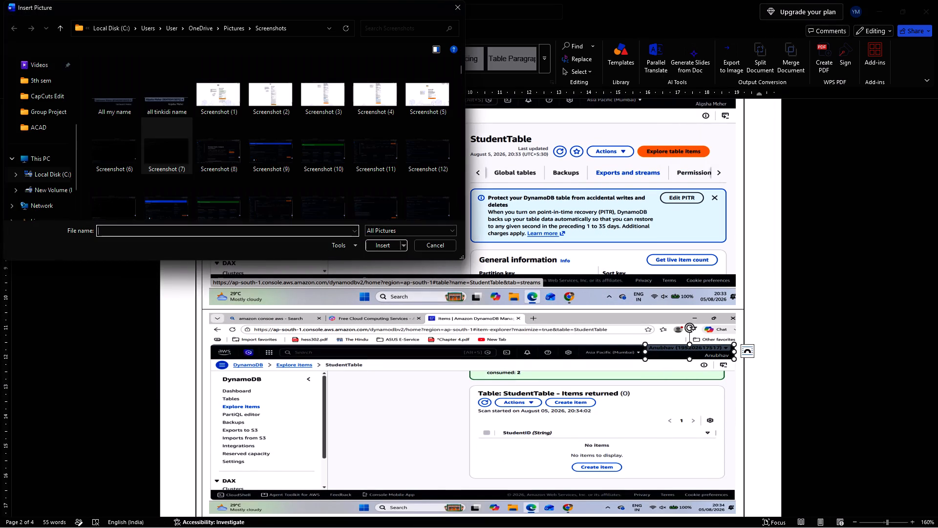
left_click(179, 100)
left_click(387, 247)
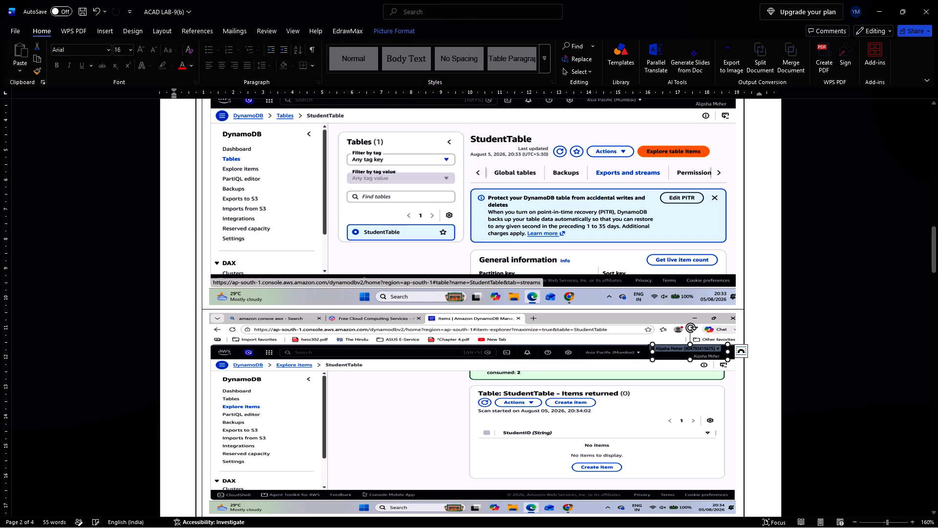
Stretch the Explore items screenshot's name overlay slightly at its left edge.
left_click(654, 370)
left_click(663, 352)
left_click_drag(652, 351, 647, 351)
left_click(649, 392)
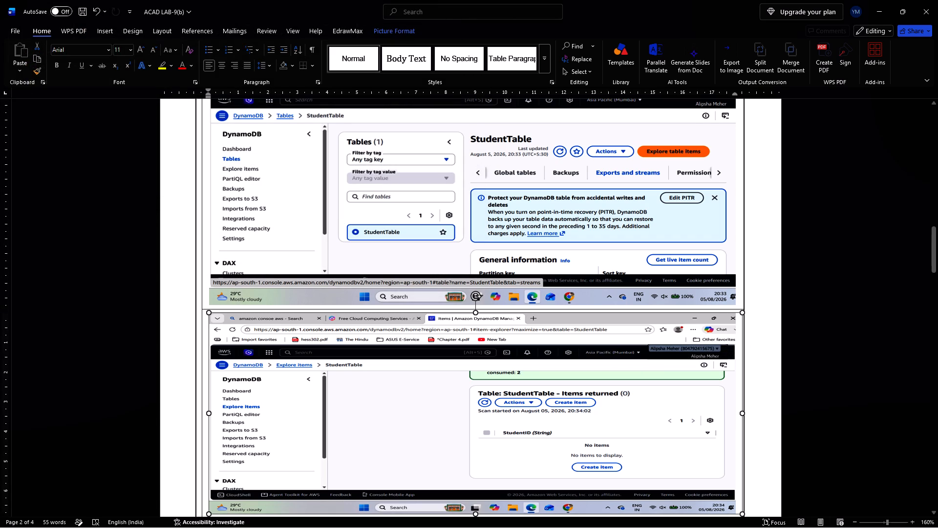
Change the name overlay on the DynamoDB Create item screenshot to the picture file "all tinkidi name".
scroll(671, 356, "down", 3)
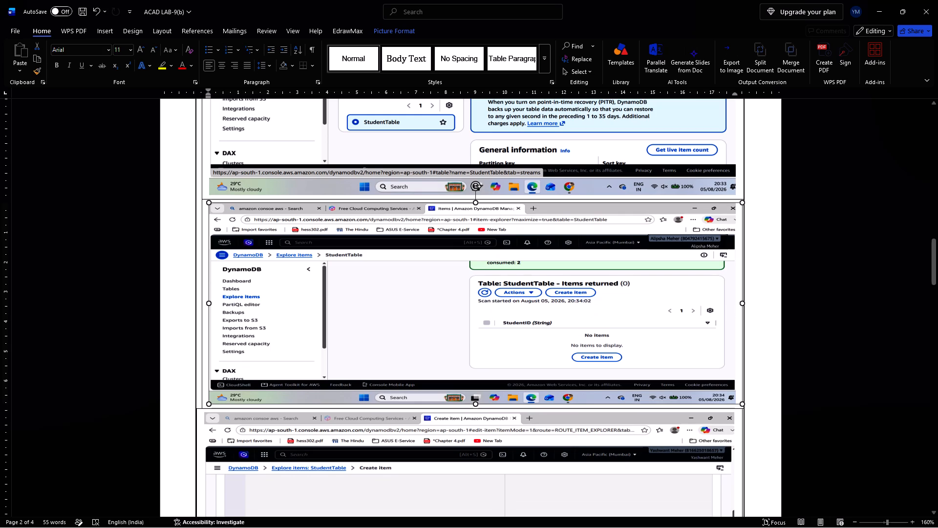
scroll(679, 374, "down", 5)
scroll(670, 349, "up", 1)
left_click(663, 308)
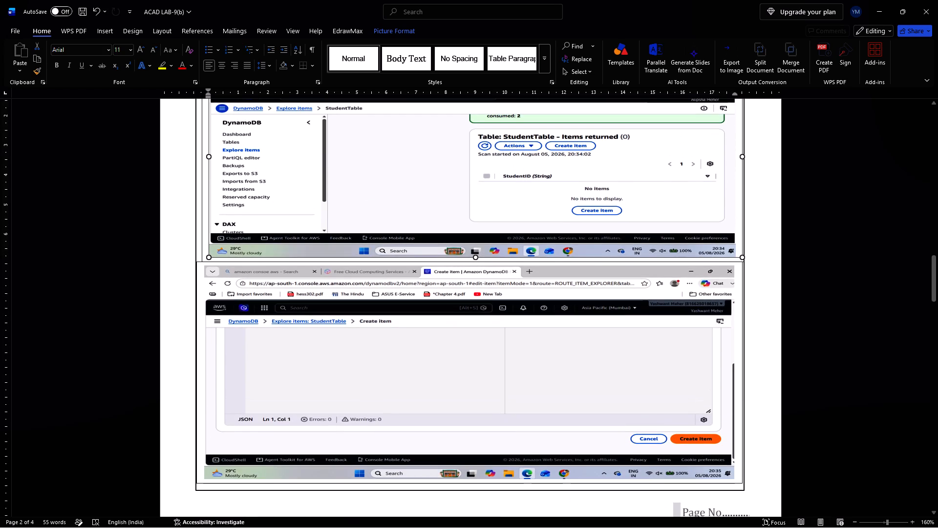
right_click(663, 308)
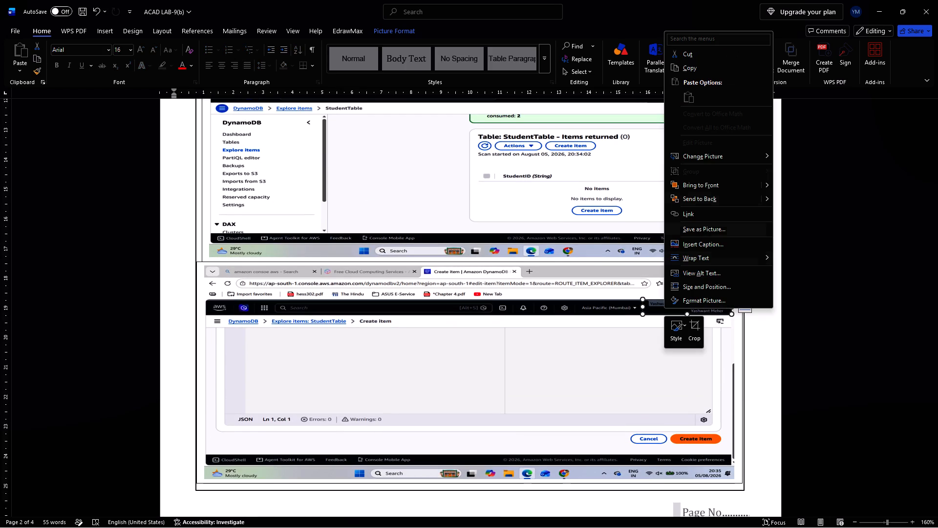
left_click(800, 160)
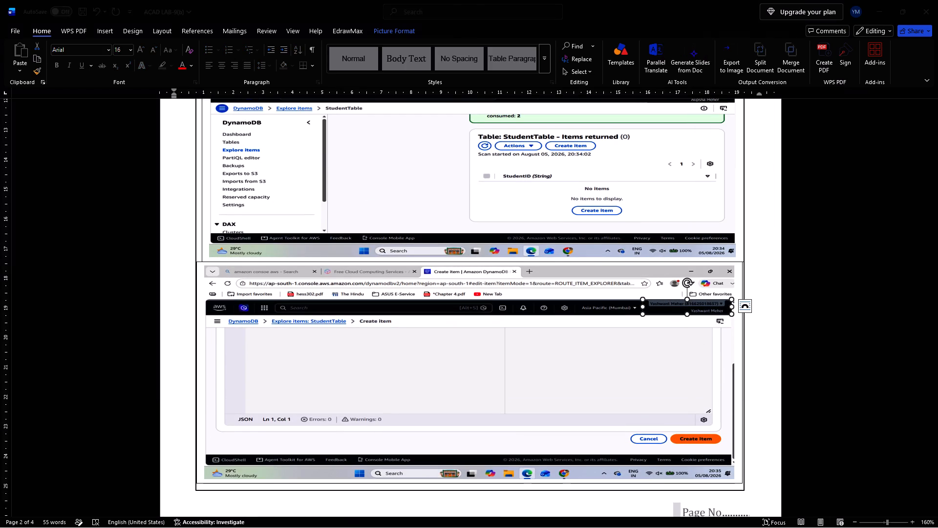
left_click(171, 95)
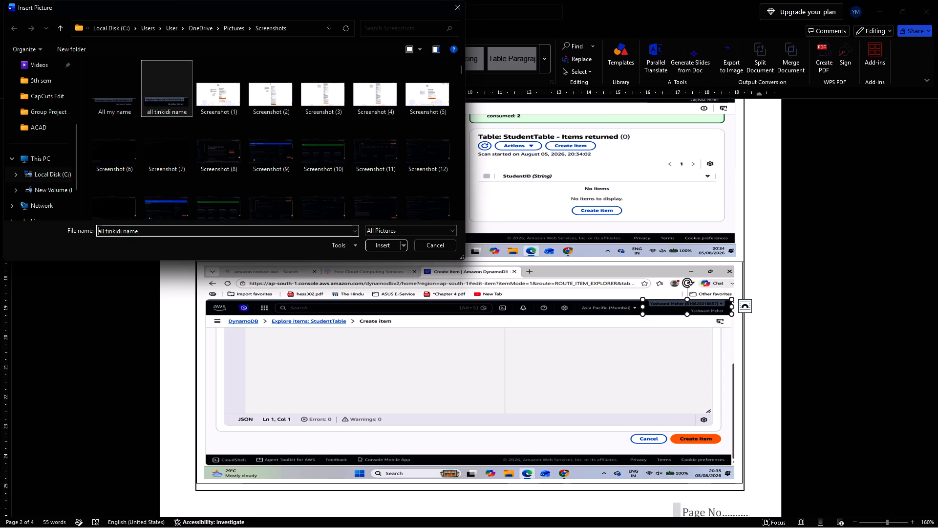
left_click(375, 245)
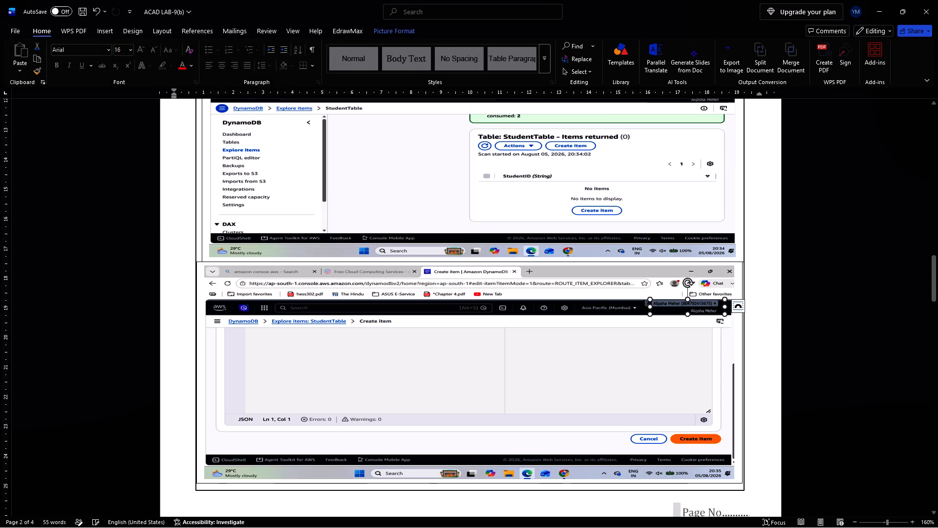
Stretch the Create item screenshot's name overlay at its left and right edges to cover the old account name.
left_click_drag(650, 307, 641, 305)
left_click(616, 361)
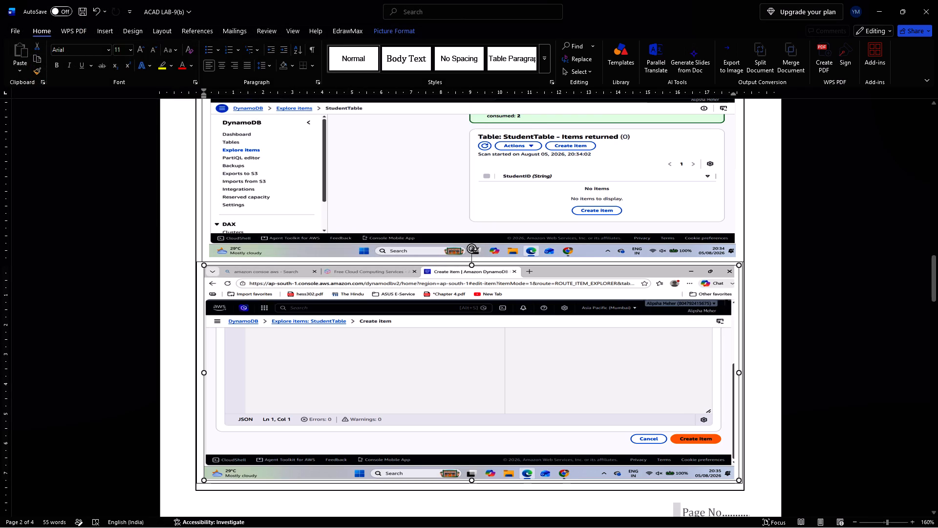
left_click(706, 308)
left_click_drag(724, 307, 726, 308)
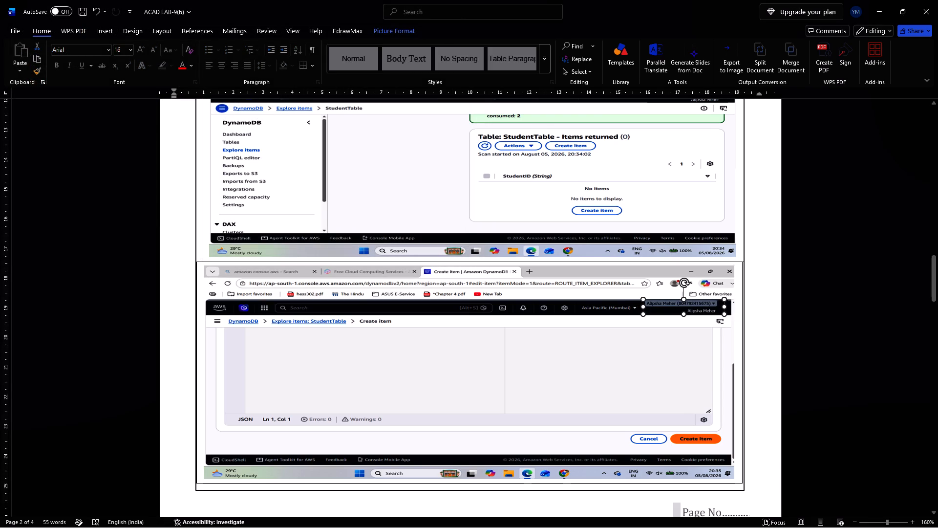
left_click_drag(726, 308, 730, 309)
left_click(722, 369)
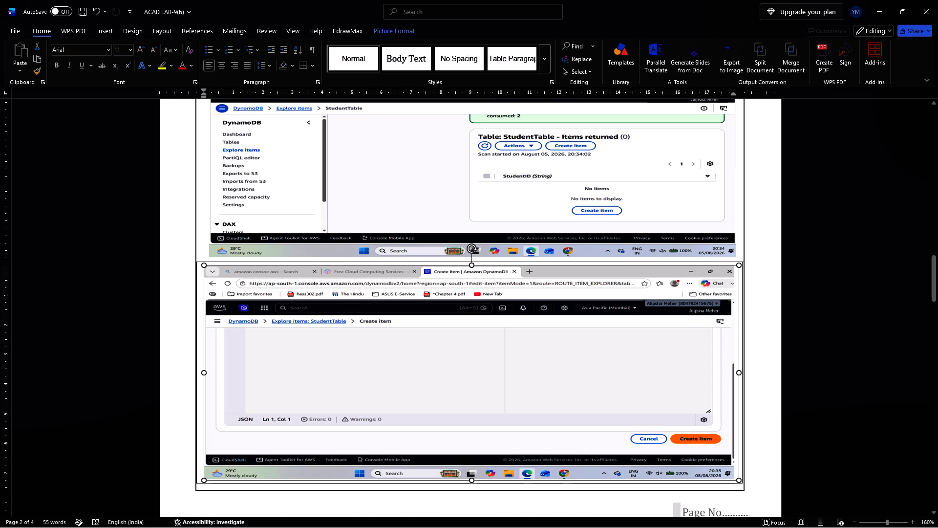
Look through the remaining pages, down to the Assessment table, for any other account-name overlays.
scroll(607, 332, "down", 20)
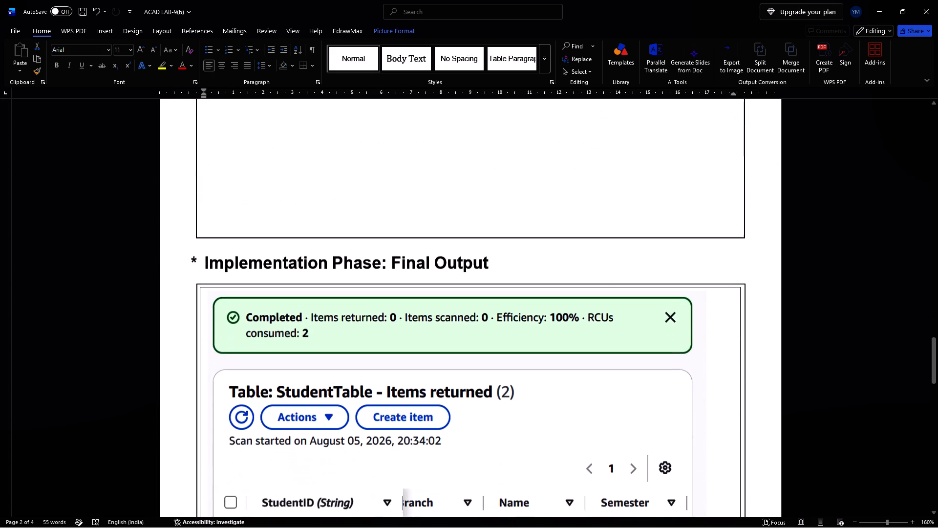
scroll(610, 333, "down", 13)
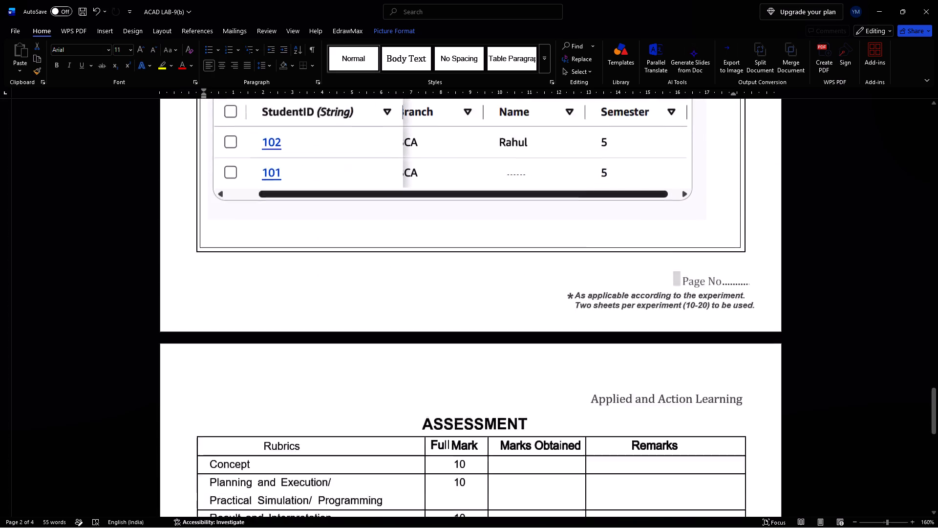
scroll(610, 333, "up", 7)
Save the document as a PDF named ACAD LAB-9(b) in the desktop folder .Tinkidi > 5th sem.
left_click(18, 28)
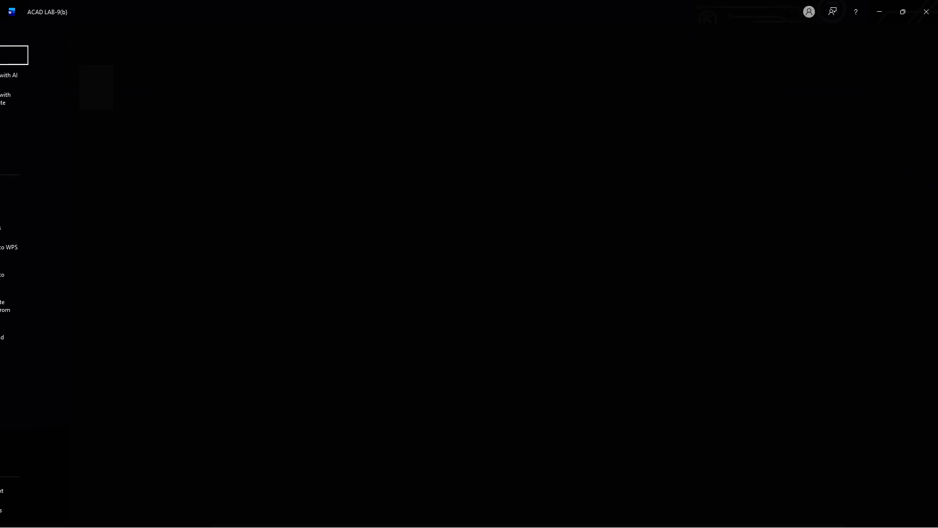
left_click(39, 228)
left_click(109, 250)
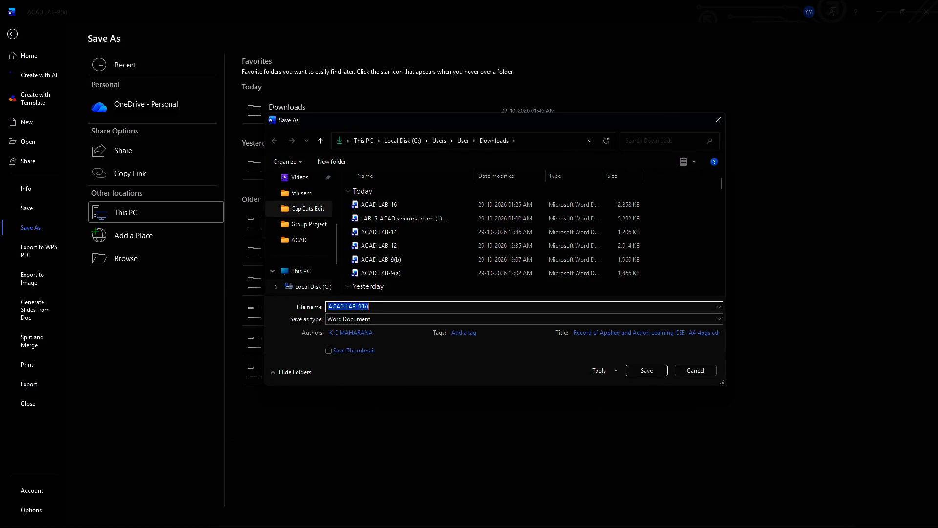
scroll(302, 231, "up", 2)
left_click(309, 191)
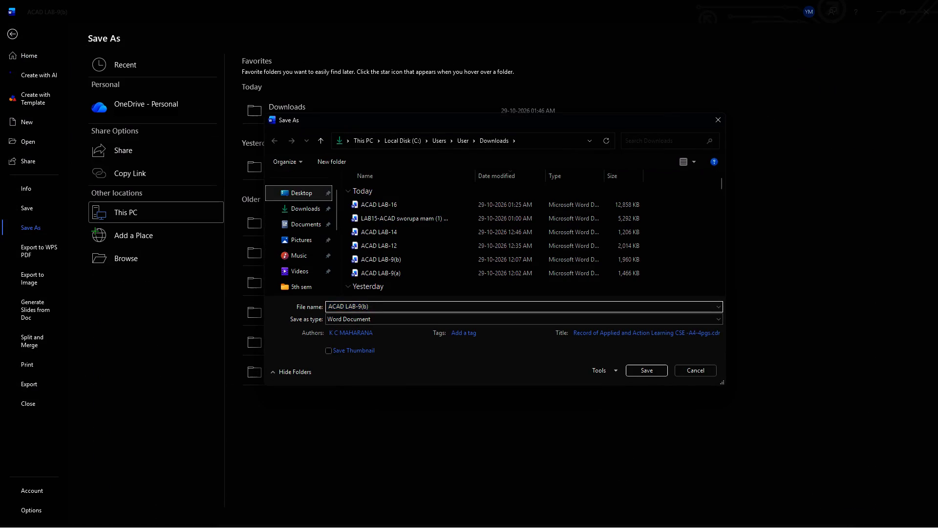
double_click(383, 188)
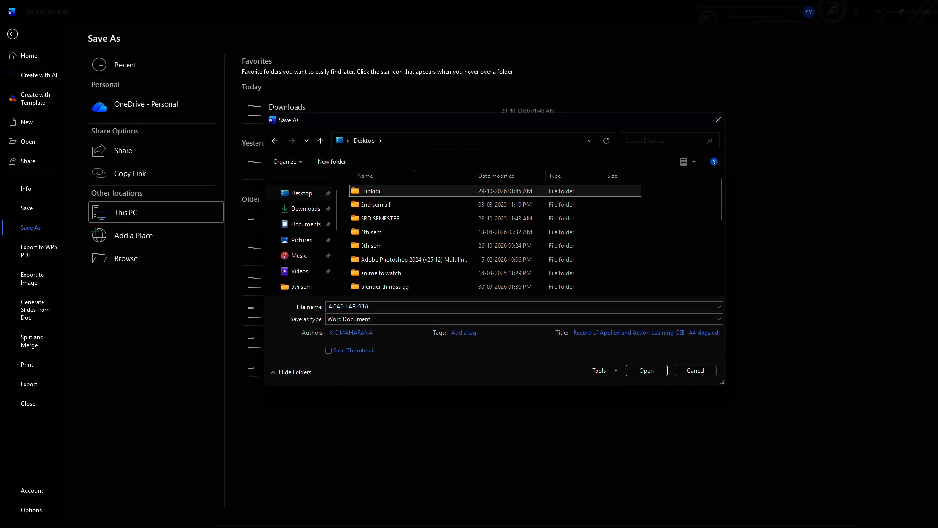
double_click(381, 223)
left_click(381, 318)
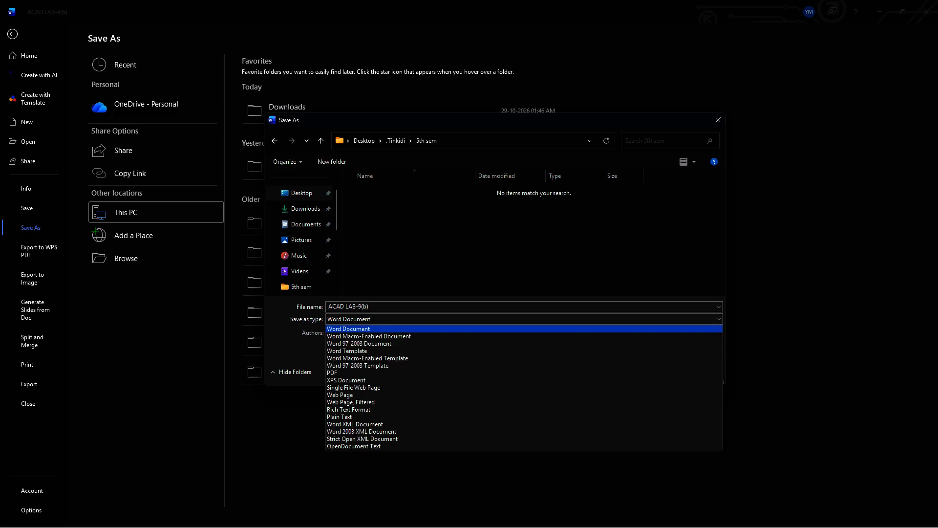
left_click(356, 373)
left_click(421, 243)
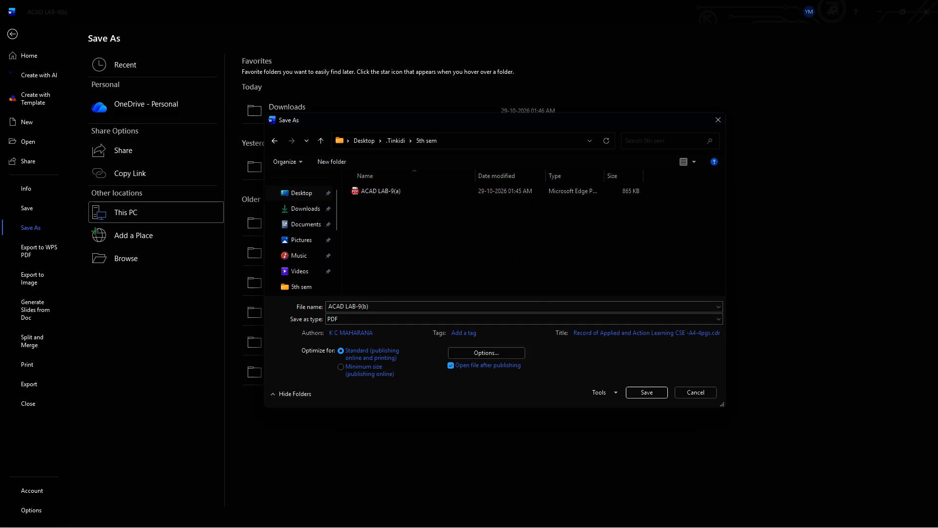
left_click(631, 392)
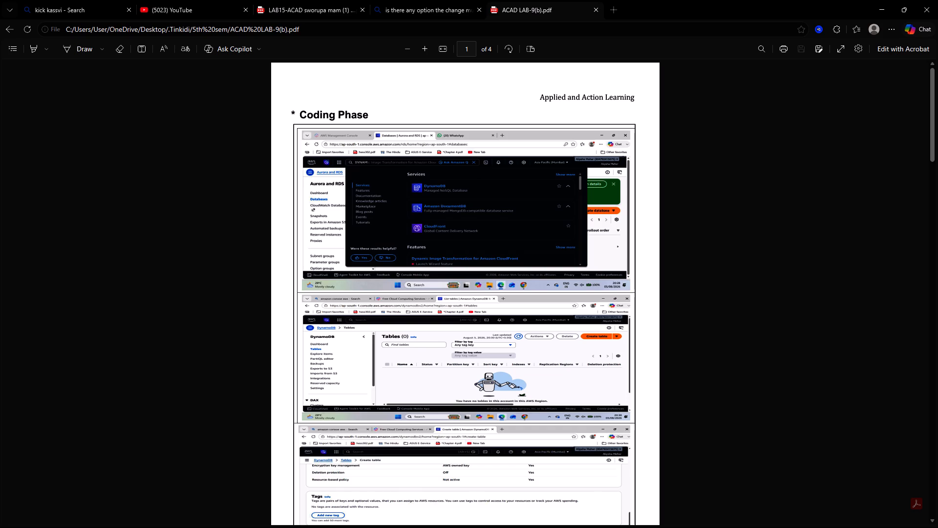
Review the name overlays on the Coding Phase screenshots in the exported ACAD LAB-9(b) PDF.
scroll(502, 157, "up", 2)
scroll(516, 156, "down", 2)
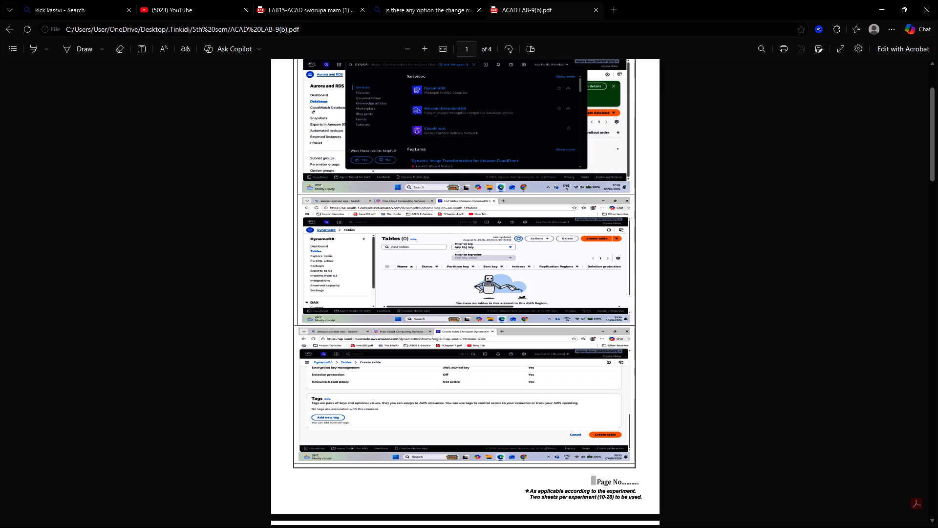
scroll(516, 156, "down", 4)
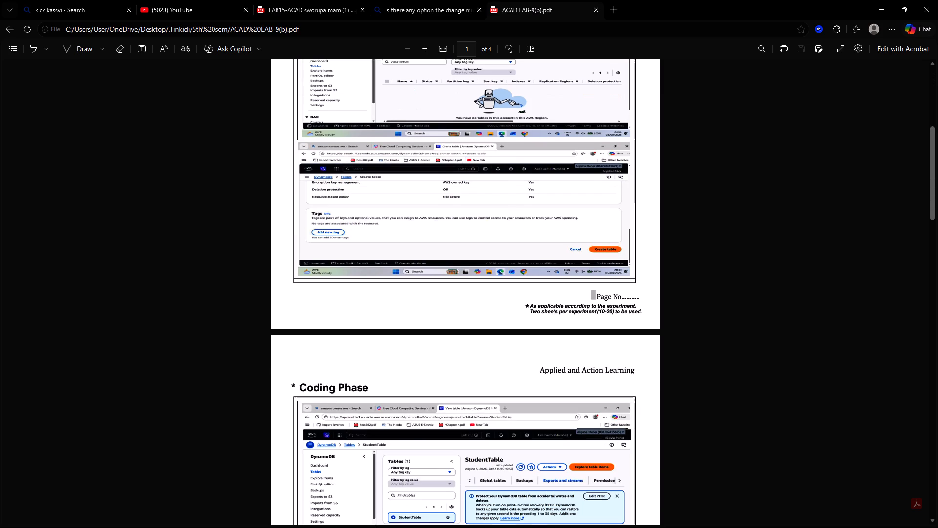
scroll(516, 158, "down", 1)
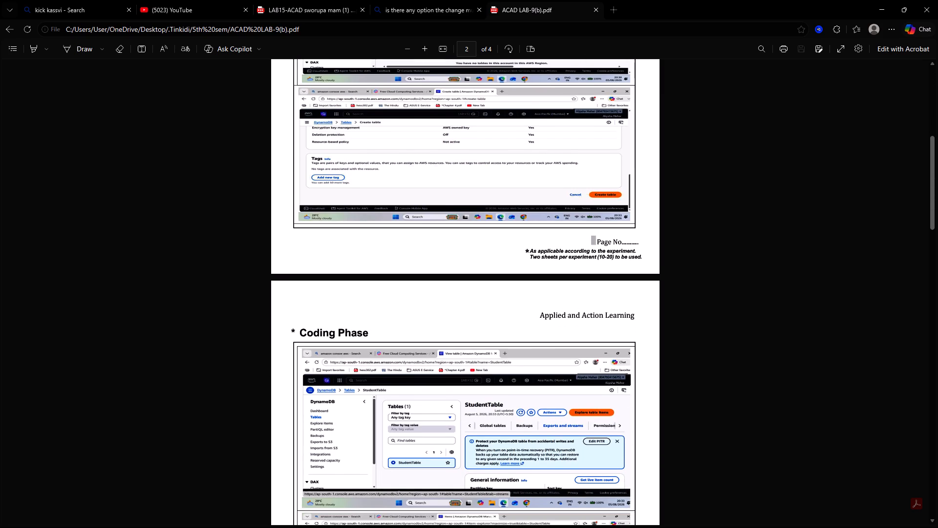
scroll(516, 158, "down", 7)
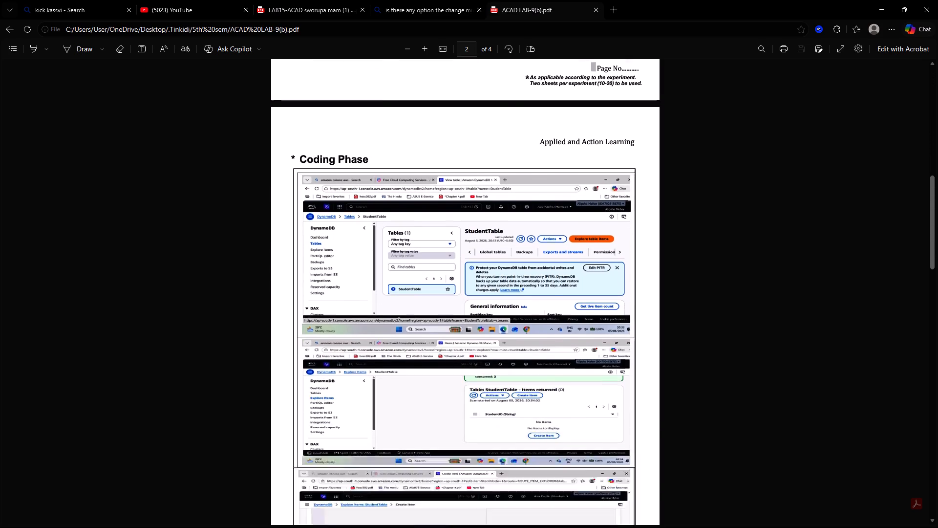
scroll(516, 158, "down", 2)
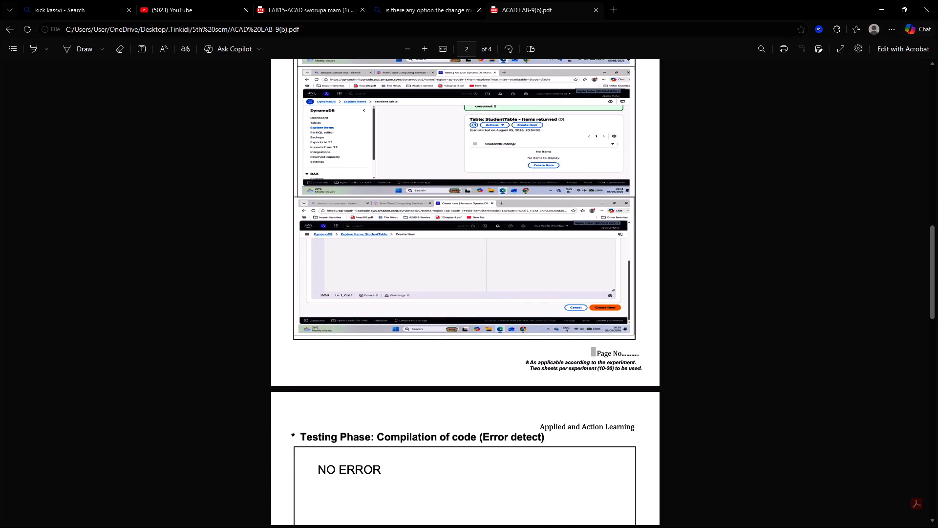
Check the Testing and Implementation Phase page of the ACAD LAB-9(b) PDF, and put the PDF and browser away.
scroll(516, 158, "down", 7)
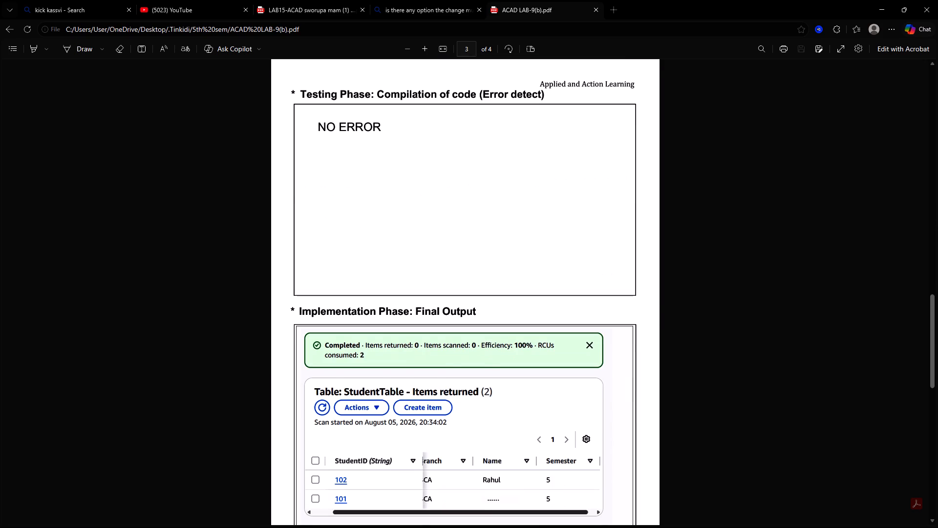
left_click(598, 9)
left_click(882, 4)
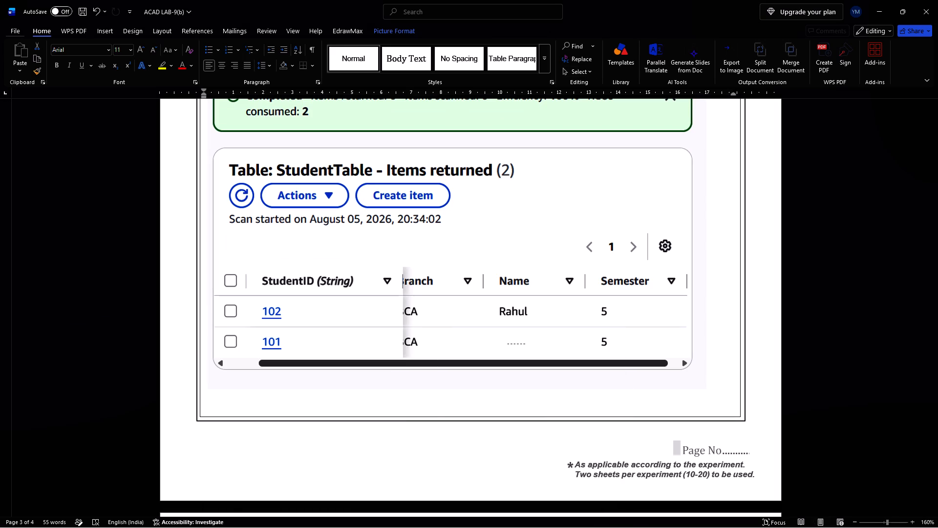
Close the ACAD LAB-9(b) Word document without saving its changes.
left_click(15, 32)
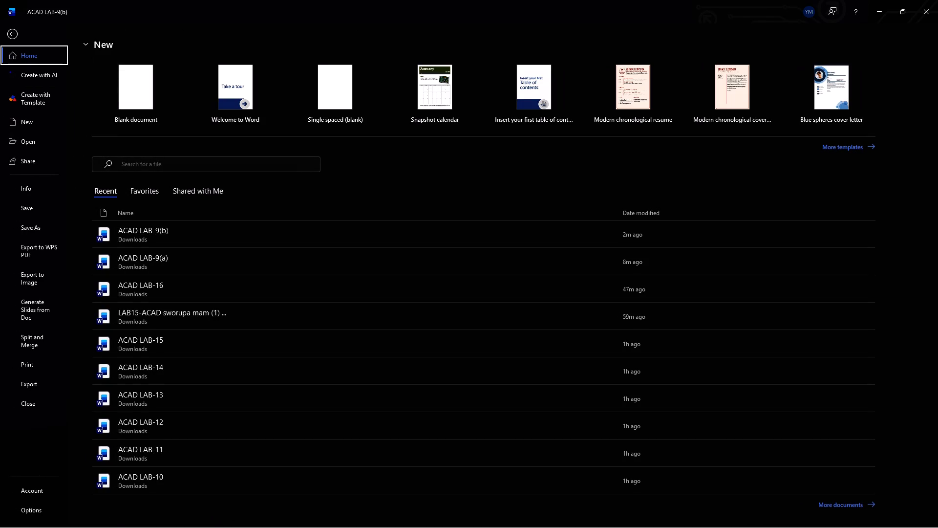
left_click(937, 7)
left_click(482, 341)
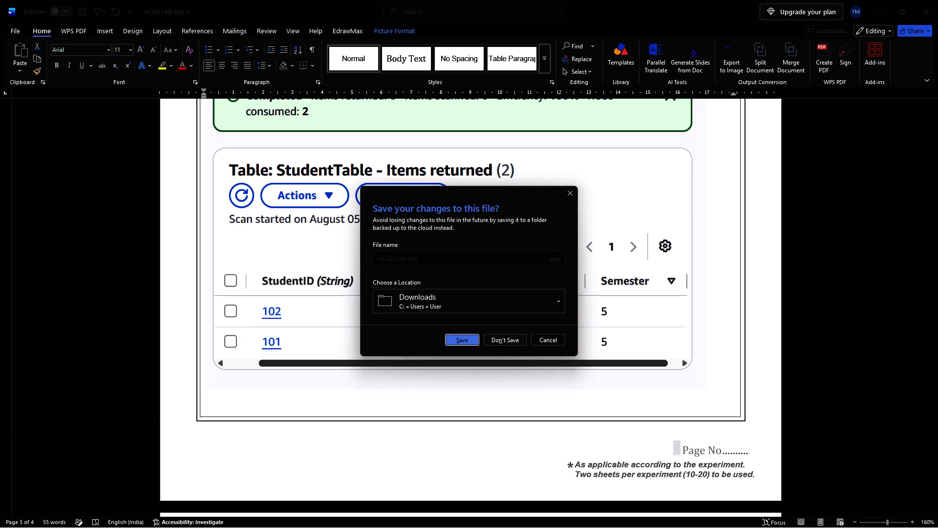
left_click(498, 341)
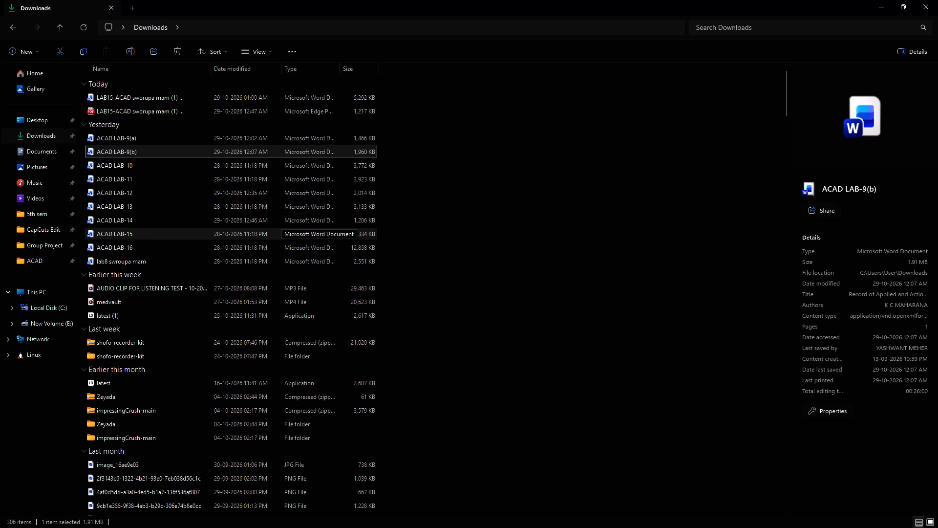
Open the ACAD LAB-10 document from the Downloads folder.
double_click(123, 162)
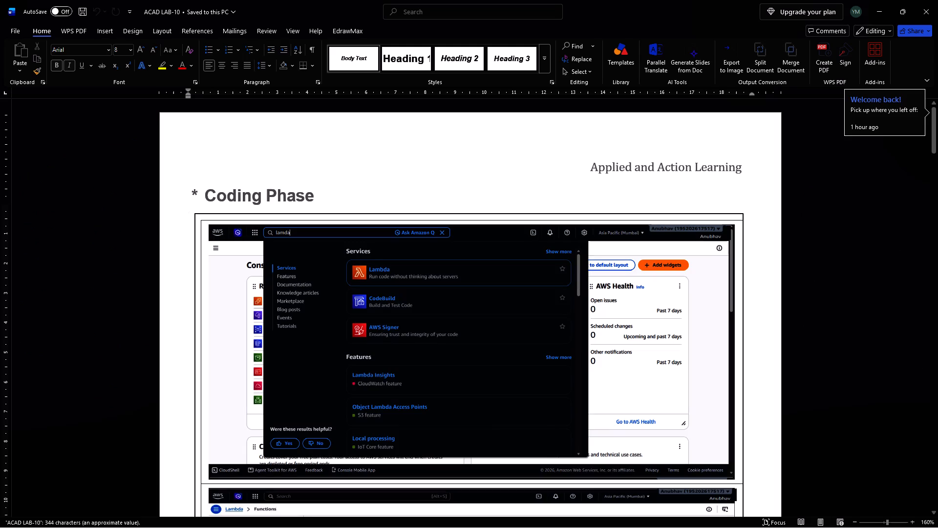
Examine the account-name overlays on the first two Coding Phase screenshots and the options available for these shapes.
left_click(677, 230)
right_click(677, 230)
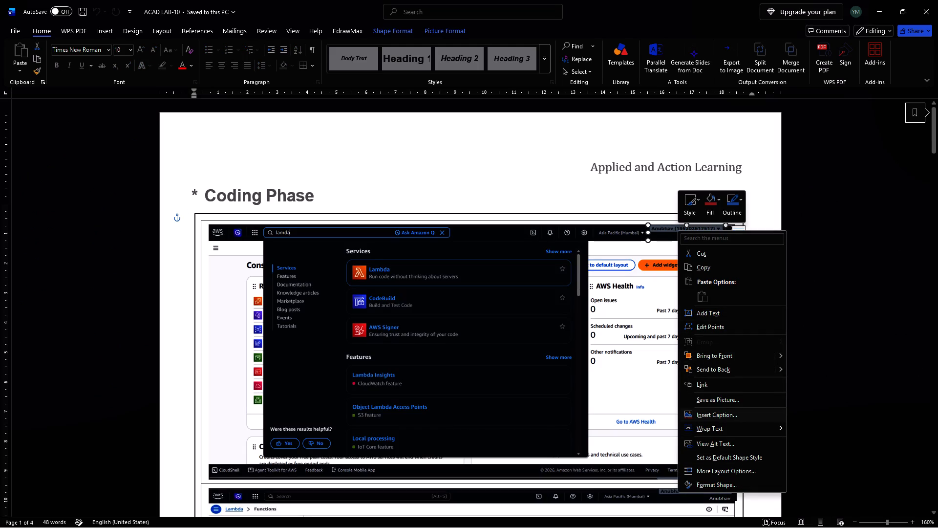
left_click(667, 230)
right_click(667, 230)
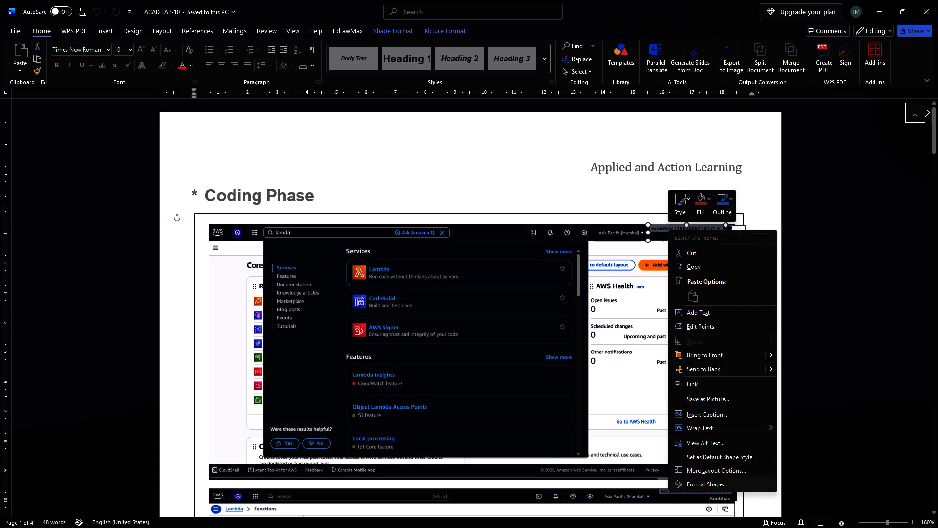
left_click(633, 338)
scroll(660, 246, "down", 4)
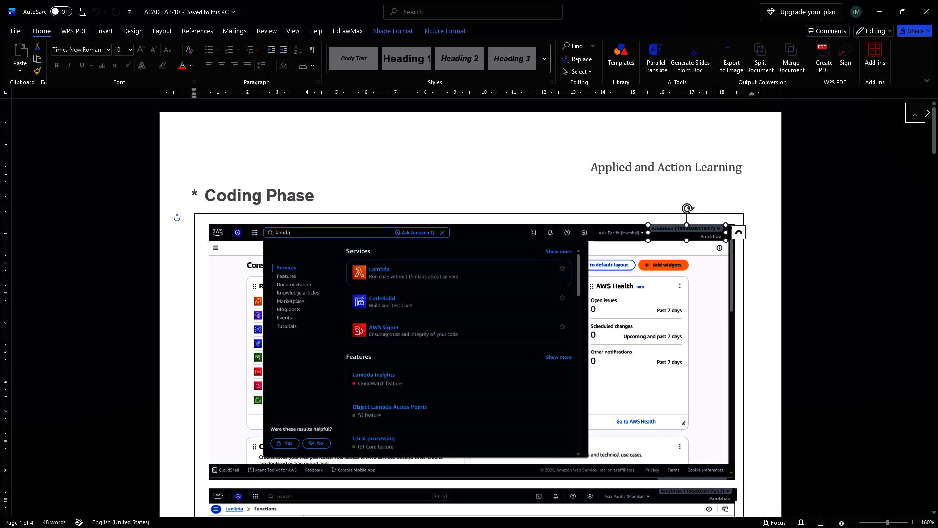
scroll(657, 258, "down", 2)
left_click(681, 272)
right_click(681, 273)
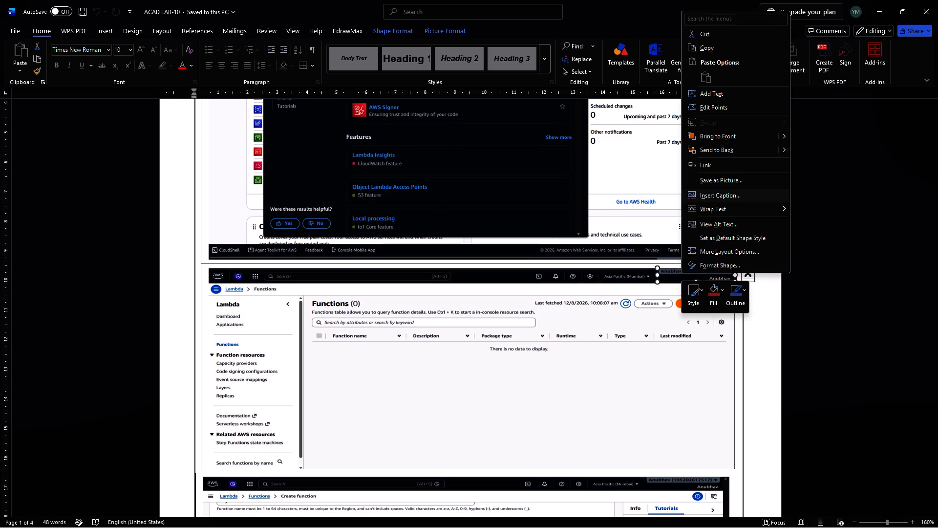
scroll(620, 158, "up", 9)
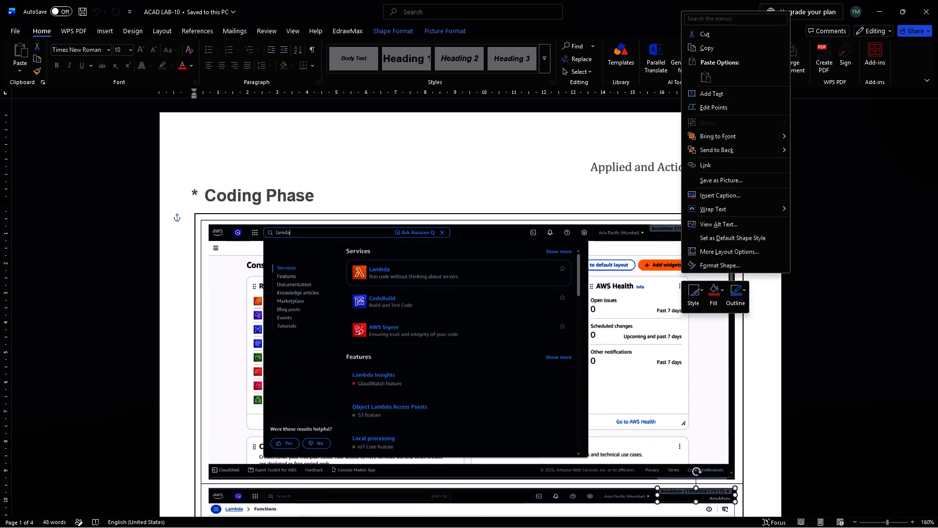
scroll(623, 160, "up", 3)
left_click(610, 219)
scroll(610, 219, "up", 10)
scroll(580, 244, "down", 1)
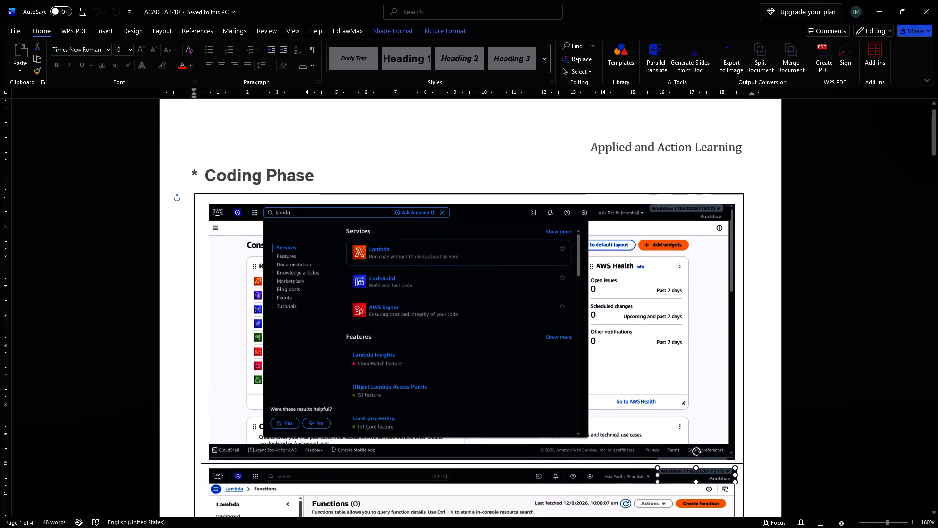
left_click(671, 198)
right_click(671, 198)
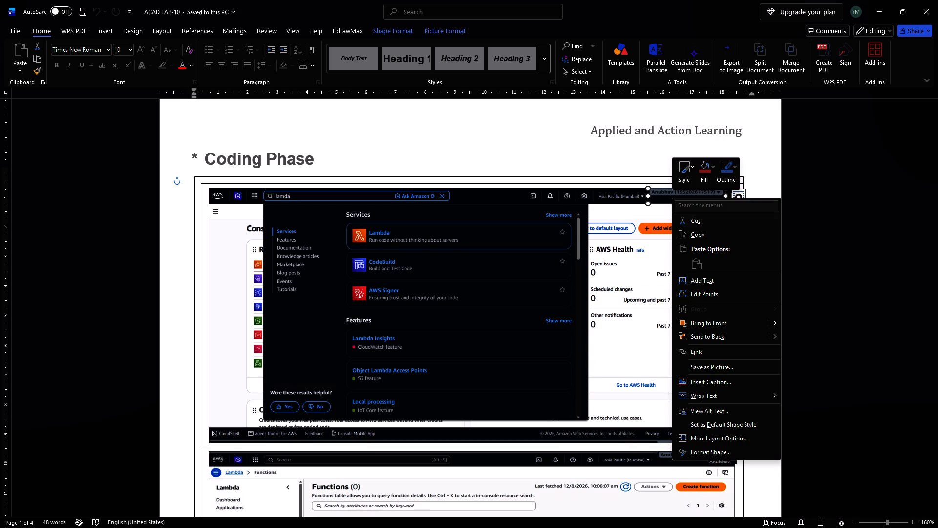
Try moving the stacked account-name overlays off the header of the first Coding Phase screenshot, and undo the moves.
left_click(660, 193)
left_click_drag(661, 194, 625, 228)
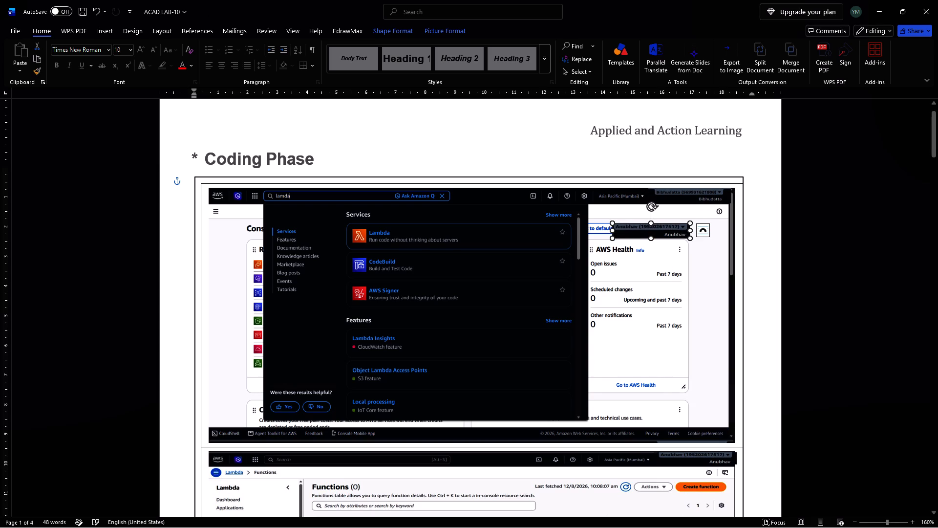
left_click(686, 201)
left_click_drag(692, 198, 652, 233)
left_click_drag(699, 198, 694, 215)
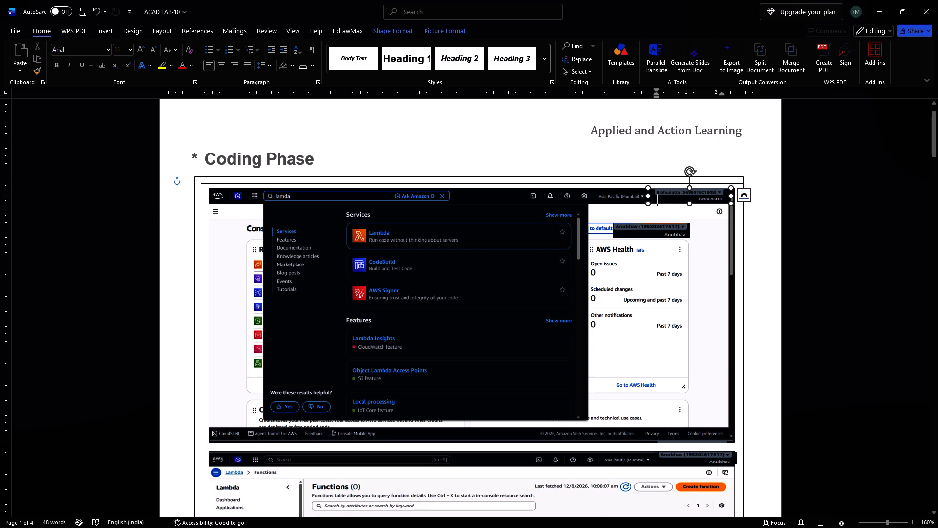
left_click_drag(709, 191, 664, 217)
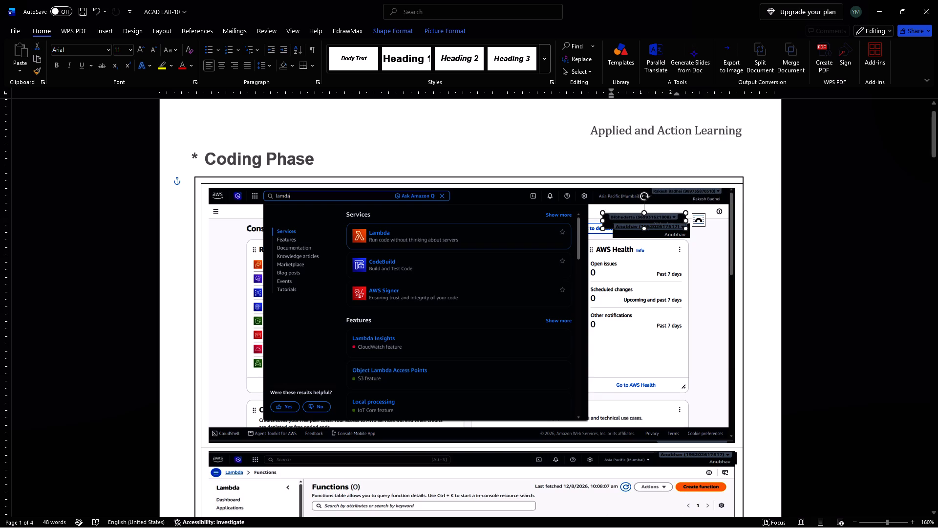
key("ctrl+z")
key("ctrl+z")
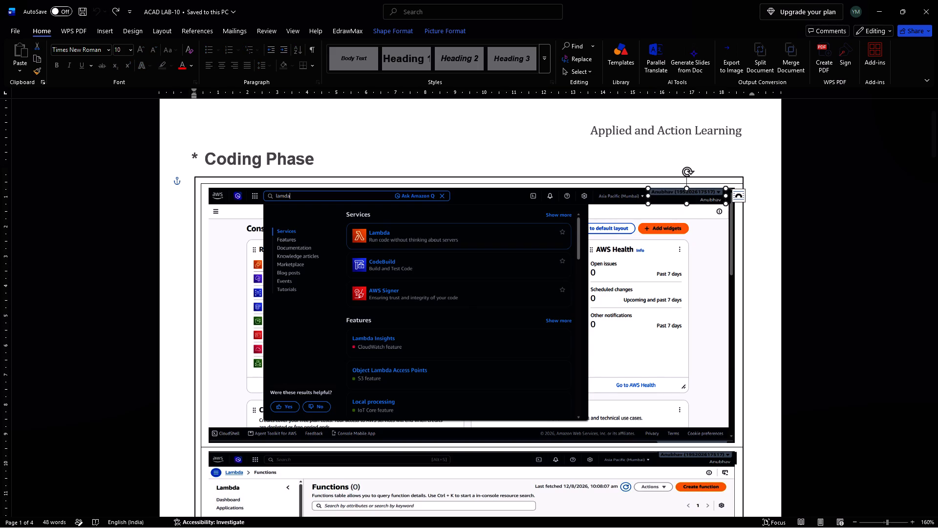
Select the account-name overlay on the first Coding Phase screenshot and start inserting a picture.
left_click(684, 200)
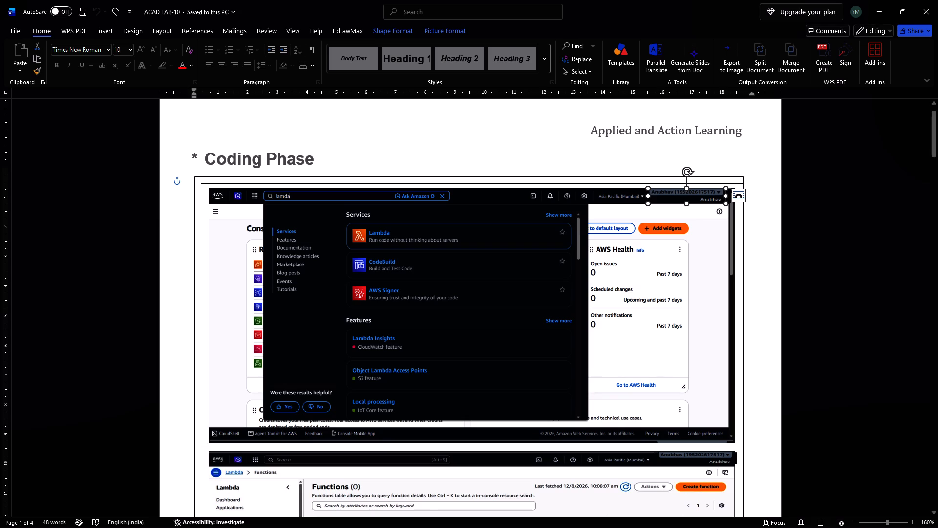
left_click(663, 199)
left_click(97, 29)
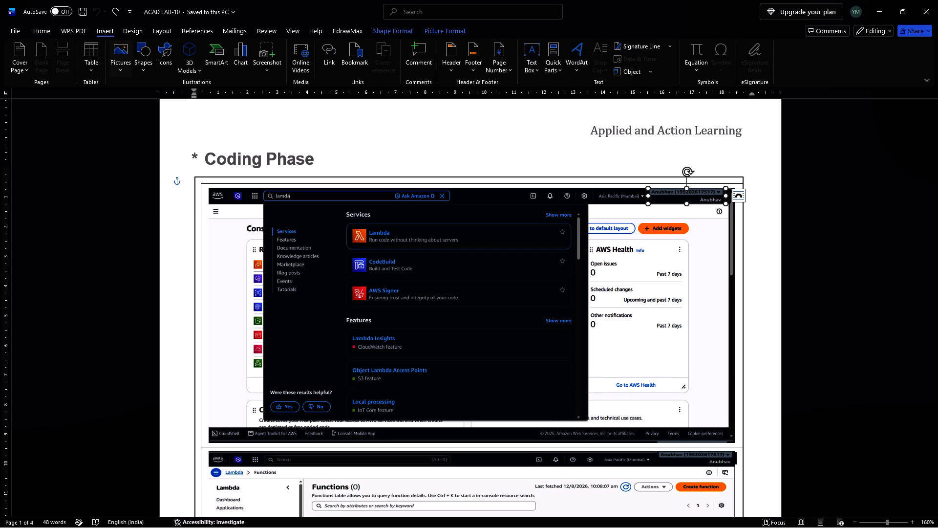
left_click(118, 50)
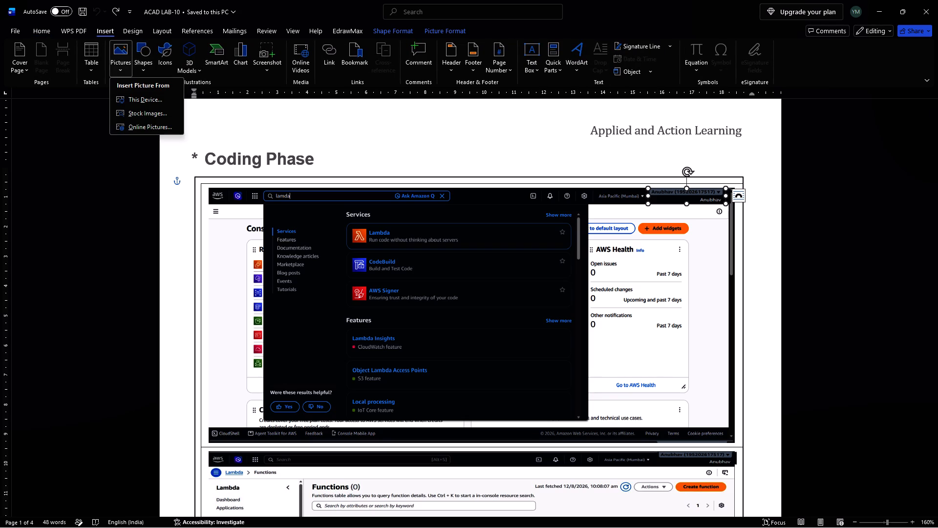
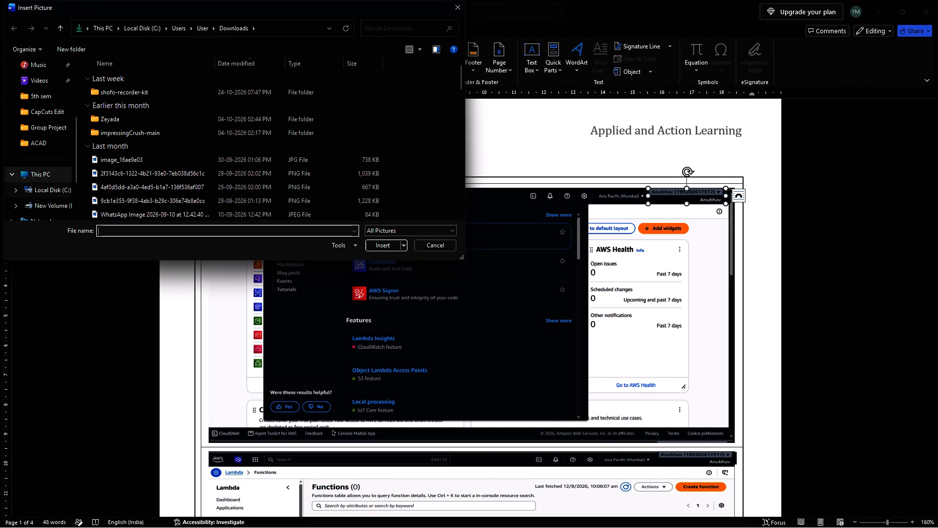
Insert the "all tinkidi name" picture from the Pictures Screenshots folder and set it in front of text.
scroll(51, 139, "up", 5)
left_click(60, 108)
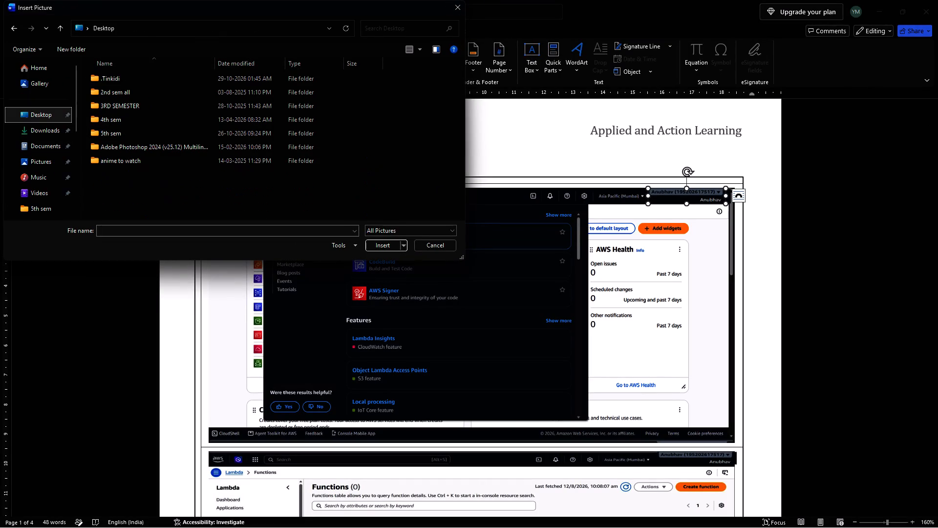
left_click(39, 154)
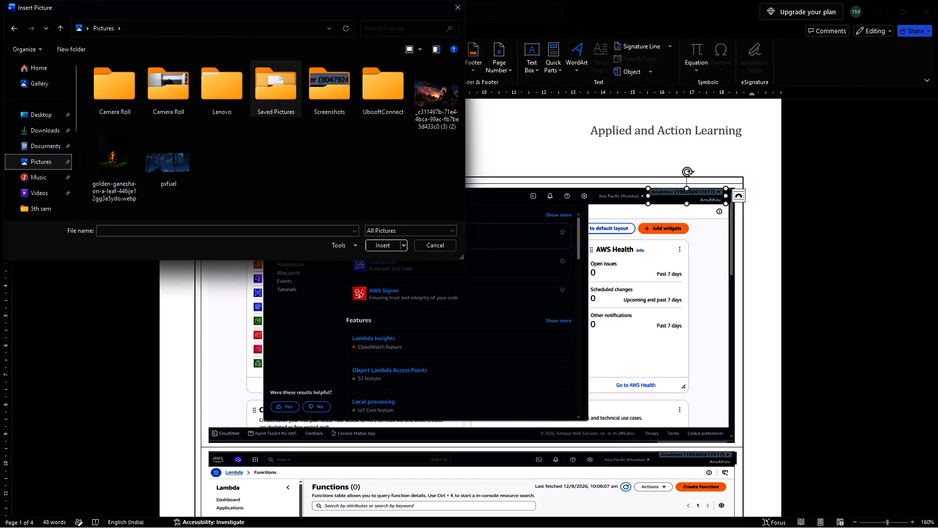
left_click(328, 93)
double_click(333, 94)
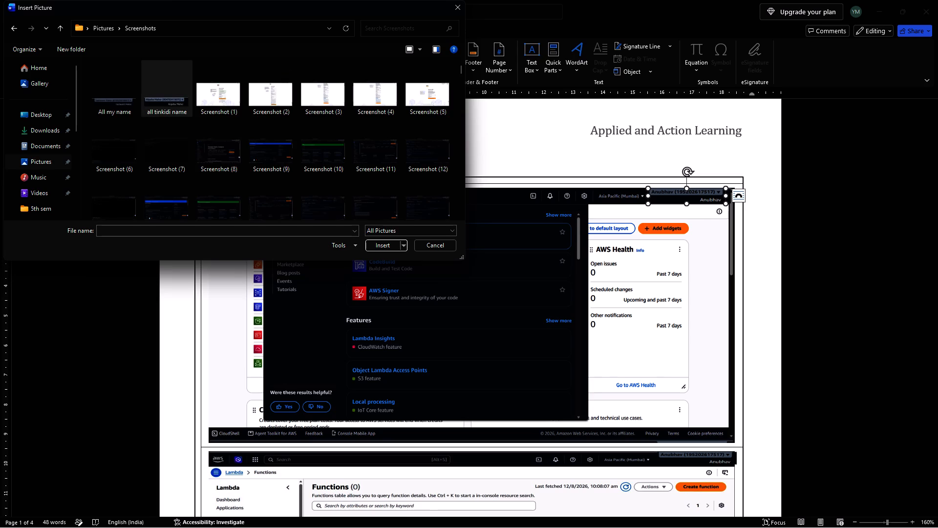
left_click(157, 98)
left_click(382, 246)
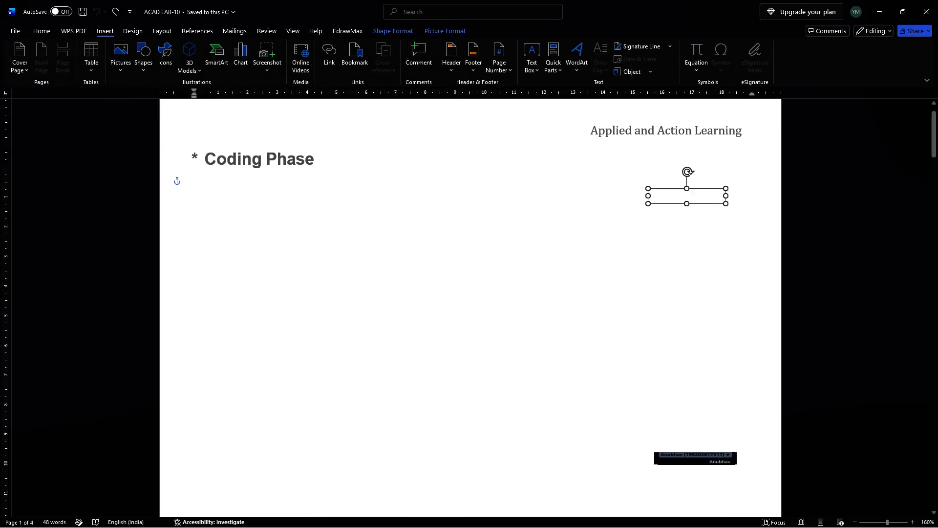
left_click(772, 185)
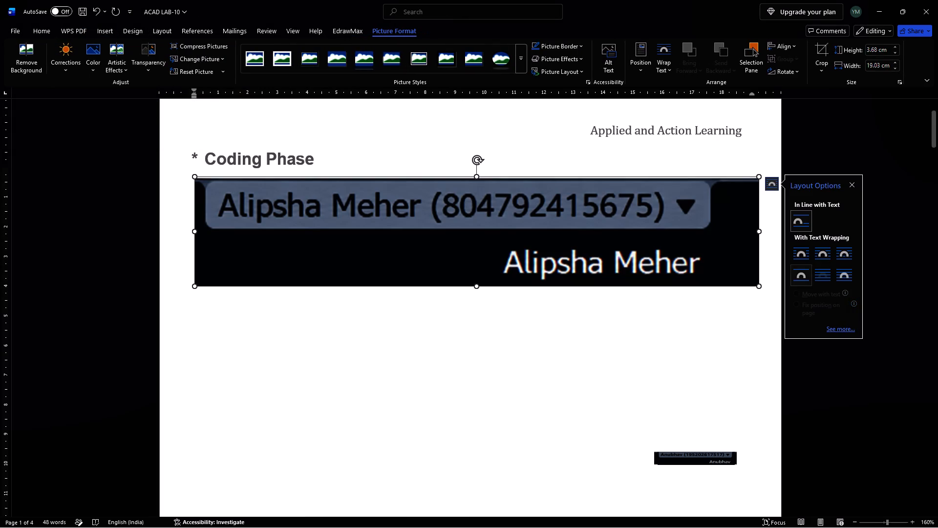
left_click(843, 278)
Shrink the inserted overlay to about 0.52 by 2.67 cm and fit it over the account name on the first Coding Phase screenshot.
left_click_drag(603, 239, 548, 288)
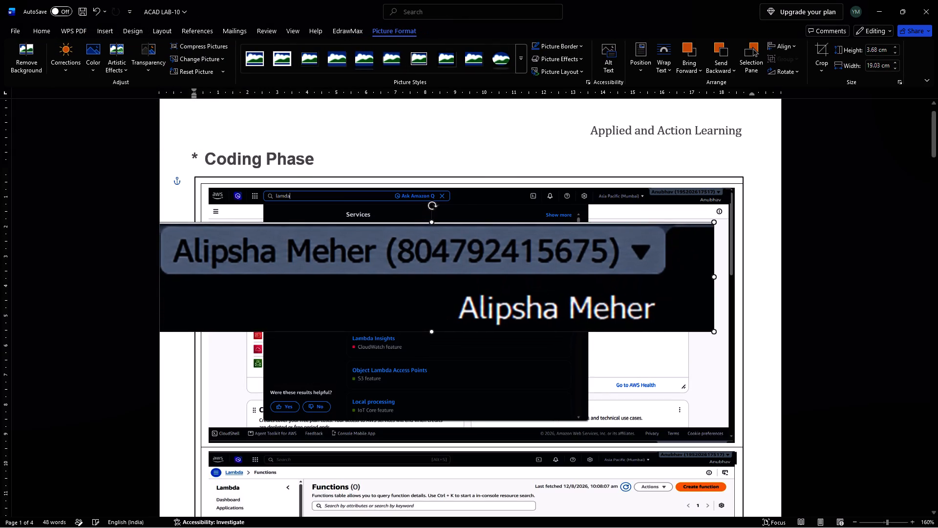
left_click_drag(548, 288, 580, 251)
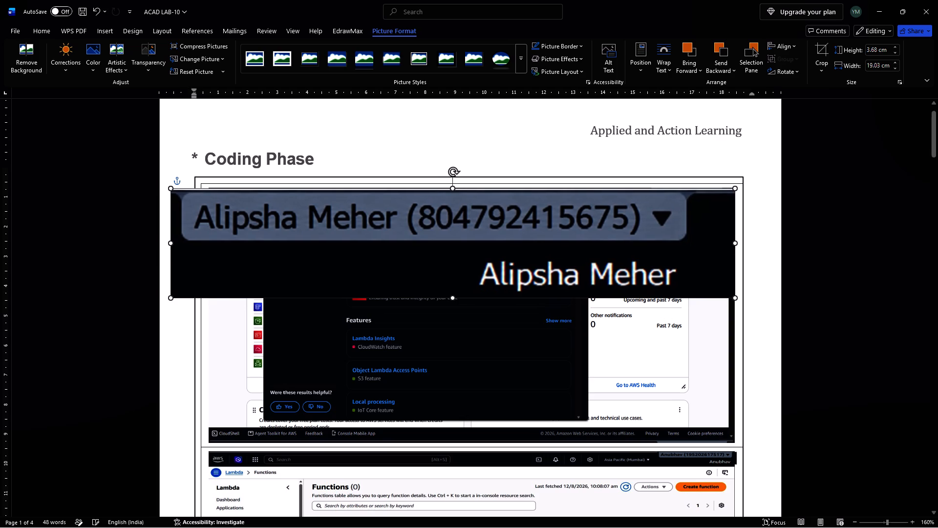
left_click_drag(580, 251, 582, 250)
left_click_drag(172, 297, 456, 234)
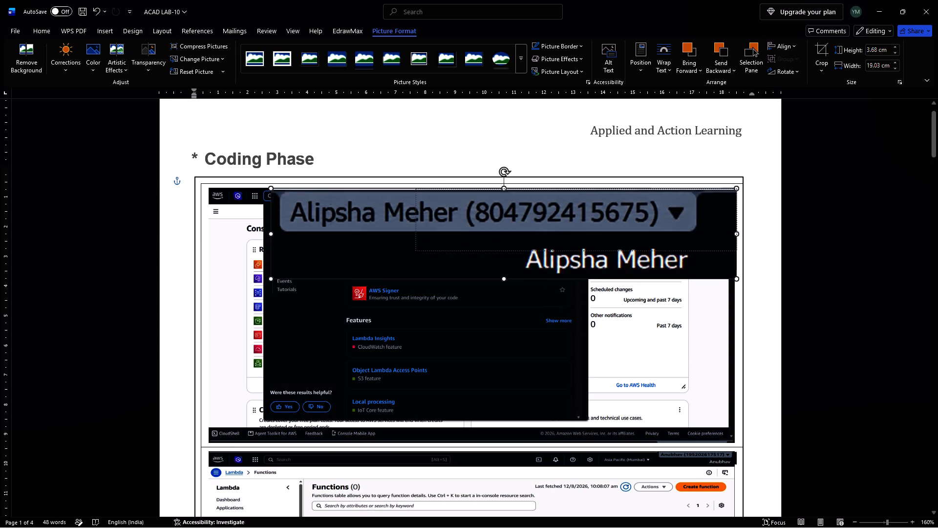
left_click_drag(456, 234, 659, 199)
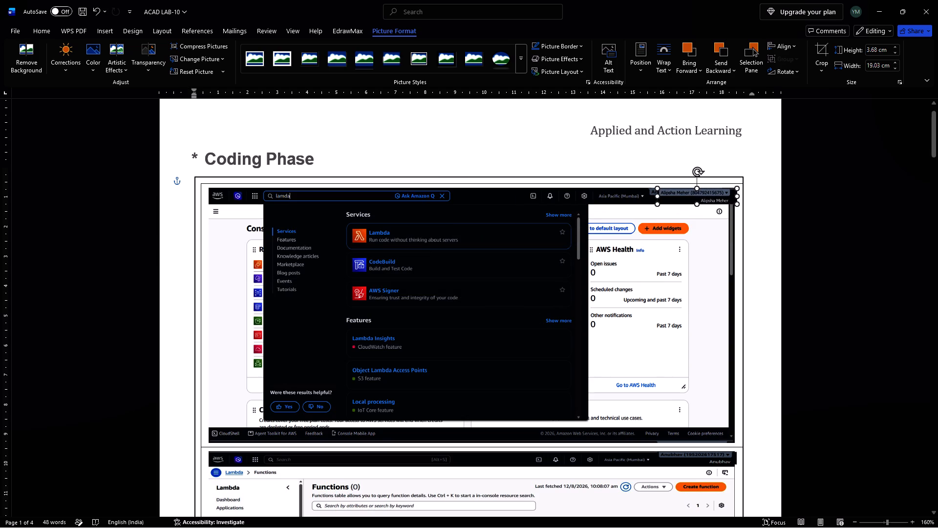
left_click_drag(659, 199, 658, 199)
left_click_drag(675, 197, 665, 198)
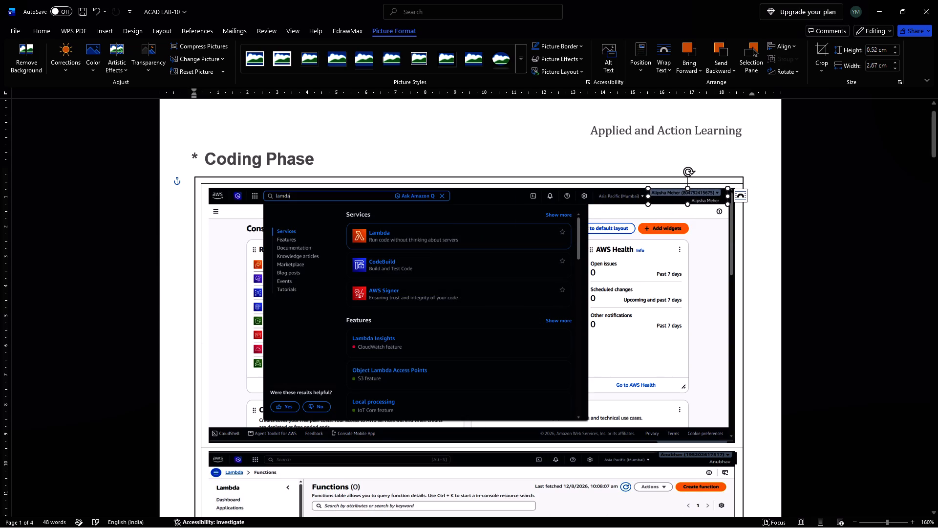
left_click(662, 235)
left_click(668, 198)
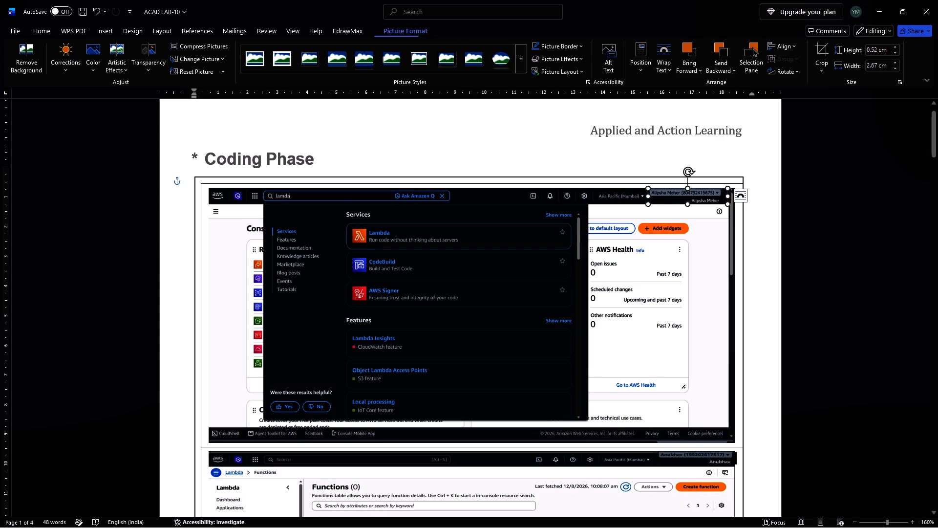
key("Up")
left_click(693, 257)
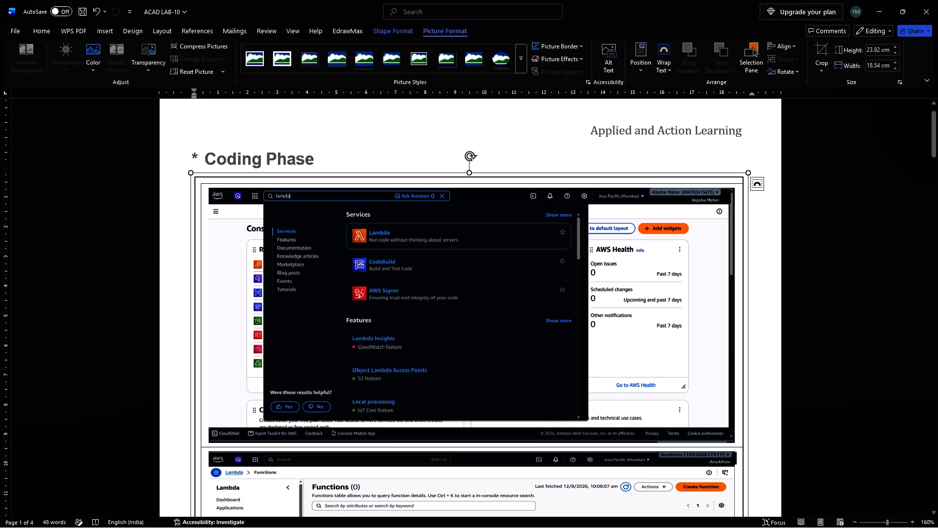
Copy the new overlay onto the account name of the Lambda Functions screenshot and resize the copy to about 0.45 by 2.66 cm.
left_click(668, 197)
key("ctrl+c")
key("ctrl+v")
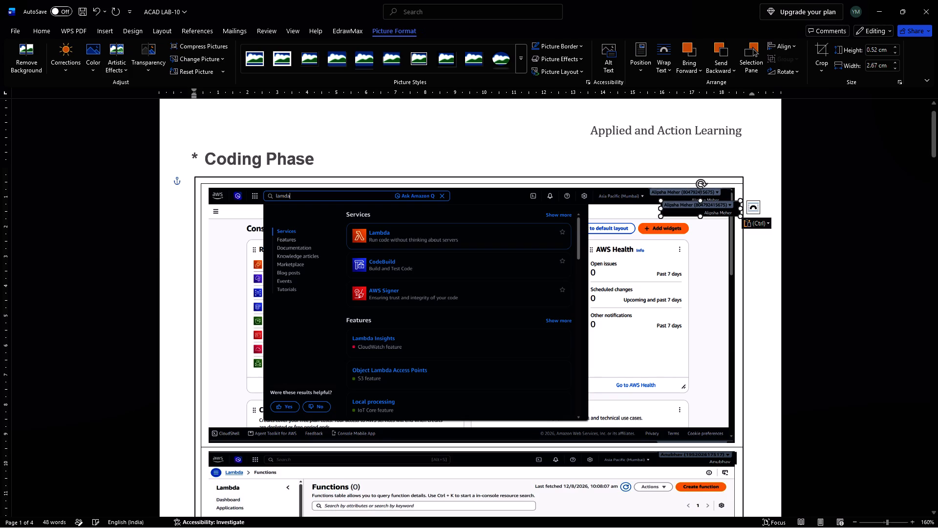
left_click_drag(672, 212, 667, 465)
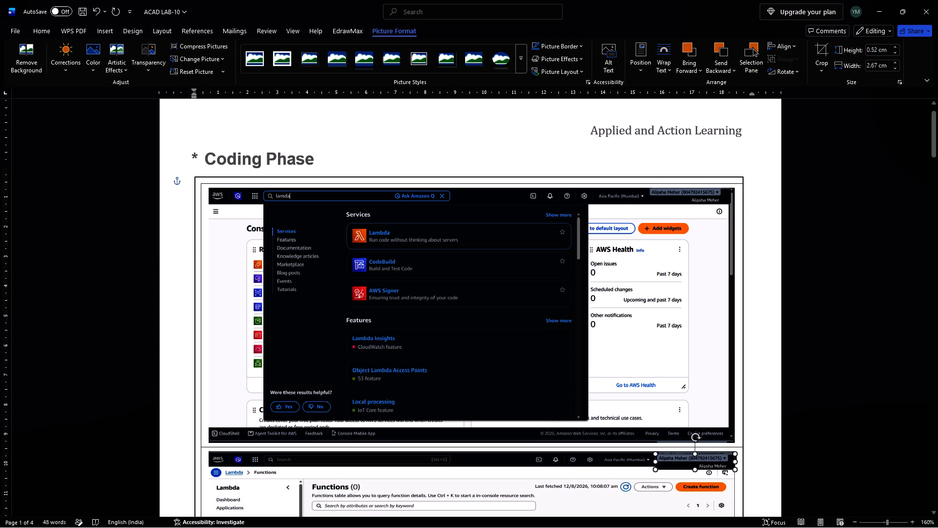
left_click_drag(667, 465, 667, 464)
left_click(673, 480)
scroll(679, 469, "down", 2)
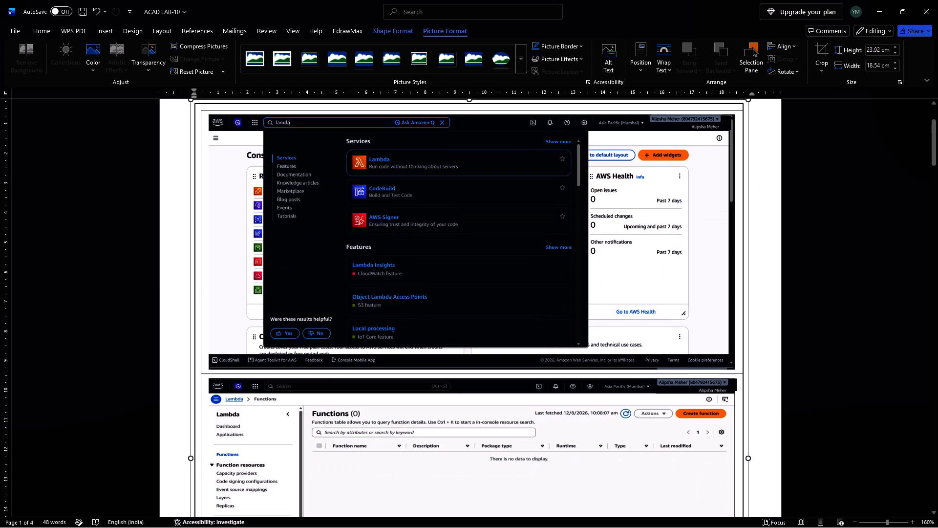
left_click(693, 386)
left_click(694, 395)
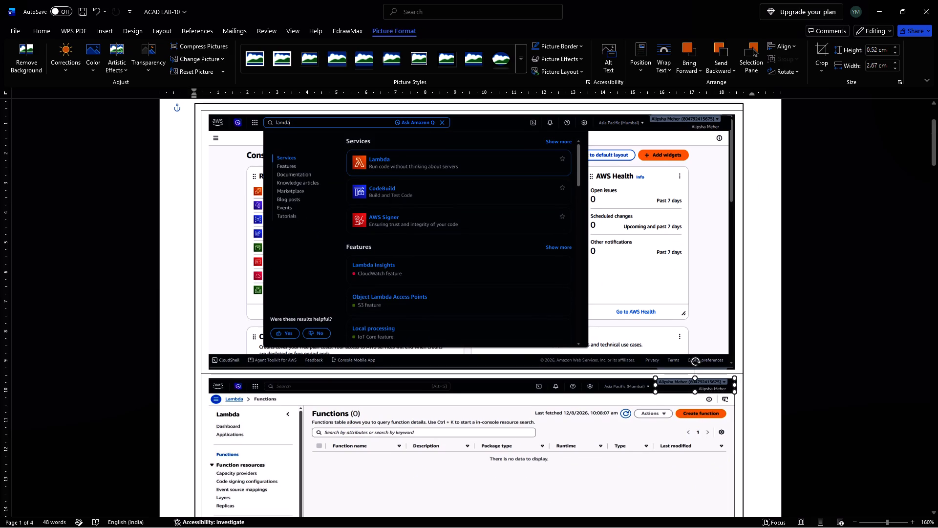
left_click(686, 414)
Copy the resized overlay onto the account name of the Create function screenshot and nudge it left into alignment.
left_click(672, 388)
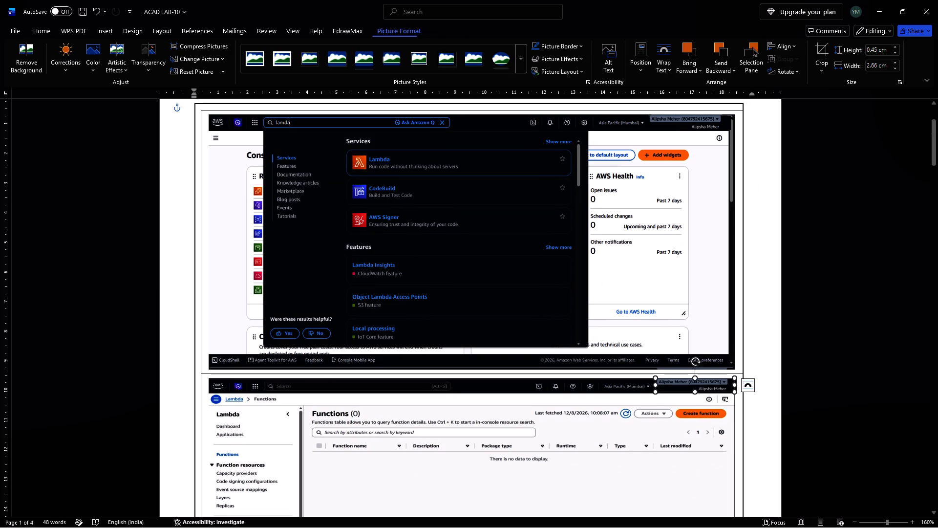
key("ctrl+c")
key("ctrl+v")
scroll(638, 405, "down", 3)
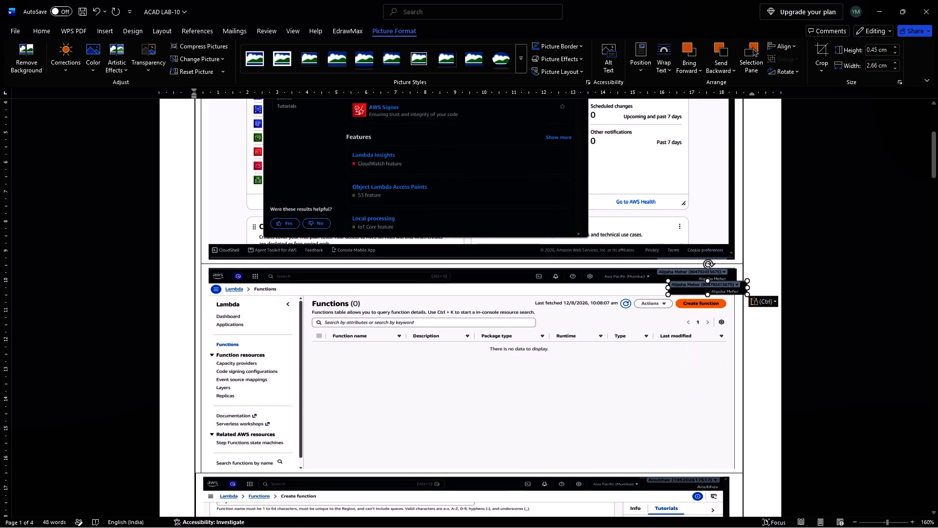
left_click_drag(679, 288, 656, 484)
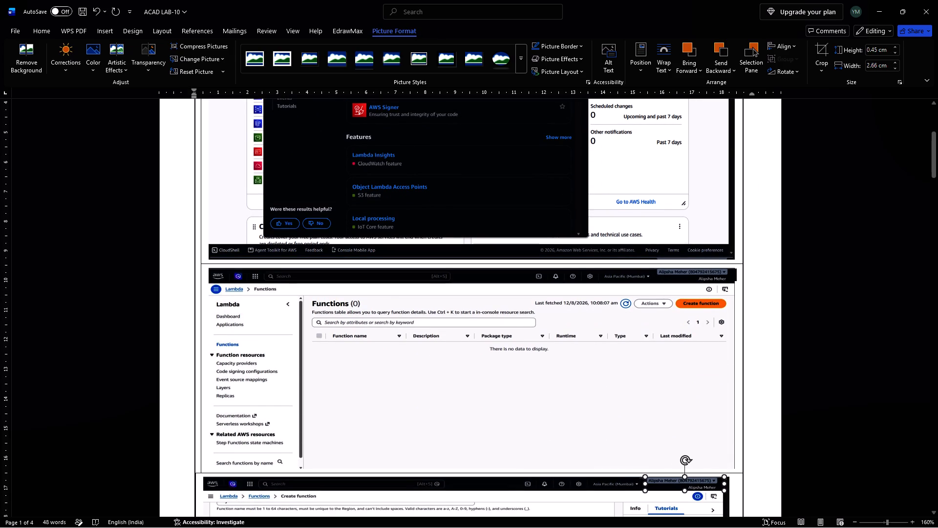
left_click_drag(656, 484, 654, 484)
left_click(668, 405)
scroll(658, 393, "down", 3)
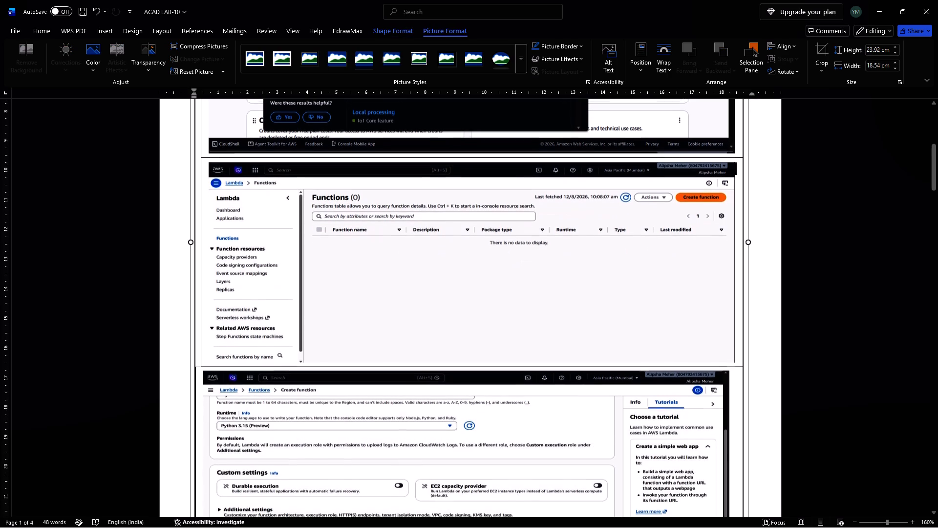
left_click(661, 374)
key("Left")
key("Left")
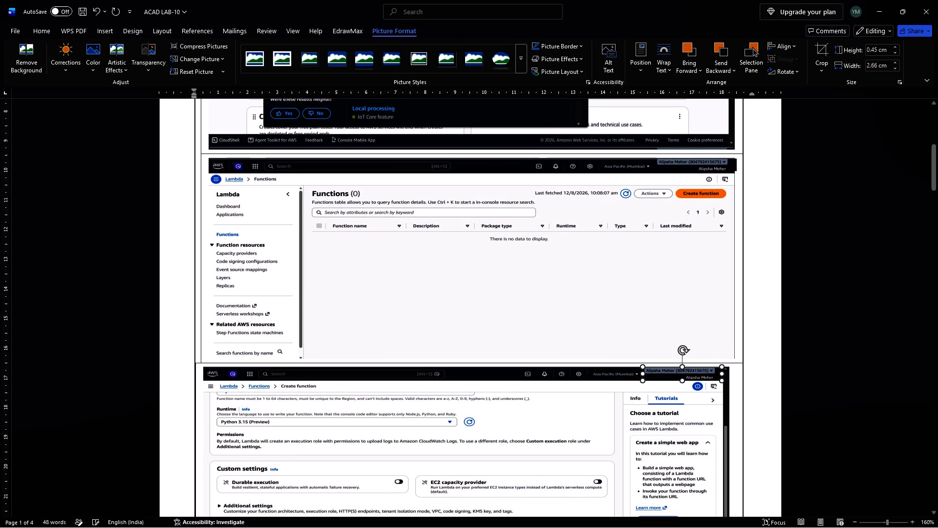
left_click(681, 443)
Copy the overlay from the Create function screenshot onto the account name of the MyLambdaFunction screenshot on the second Coding Phase page.
left_click(648, 376)
key("ctrl+c")
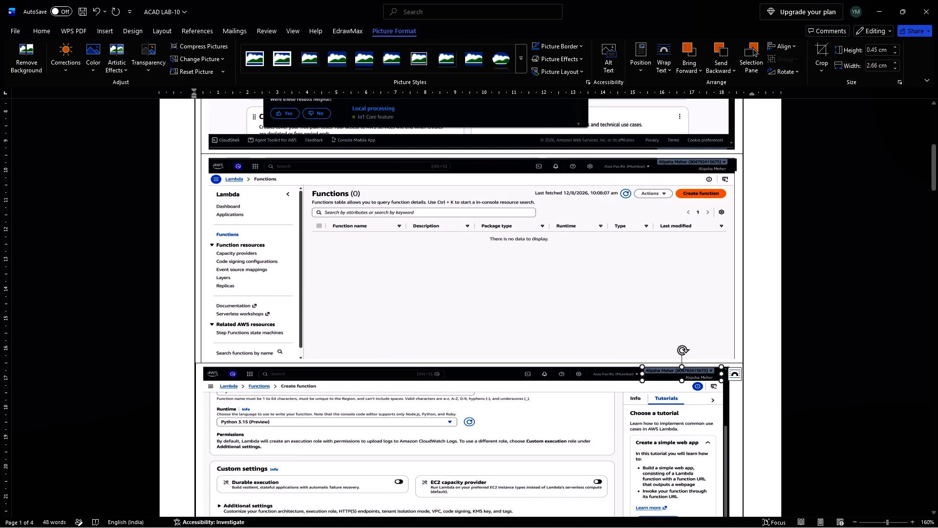
scroll(519, 396, "down", 4)
key("ctrl+v")
left_click_drag(682, 239, 682, 242)
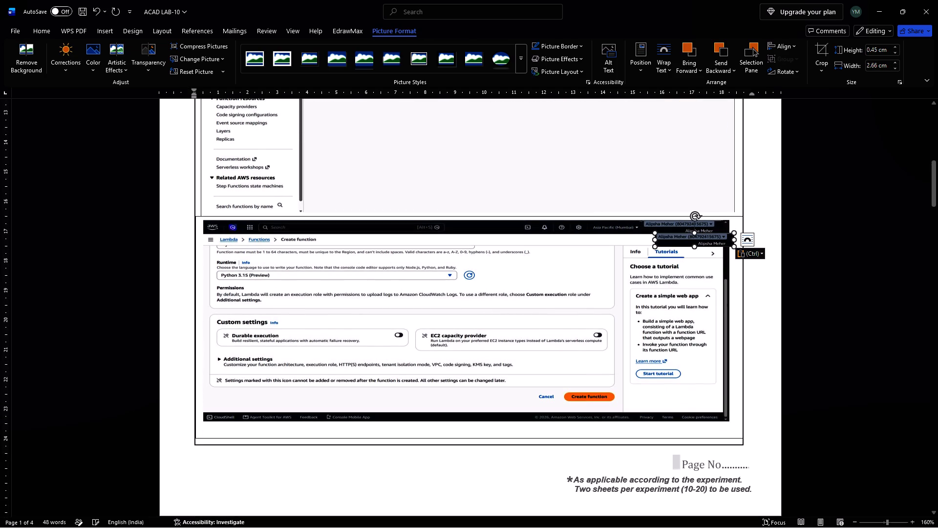
left_click_drag(682, 242, 626, 480)
scroll(605, 396, "down", 5)
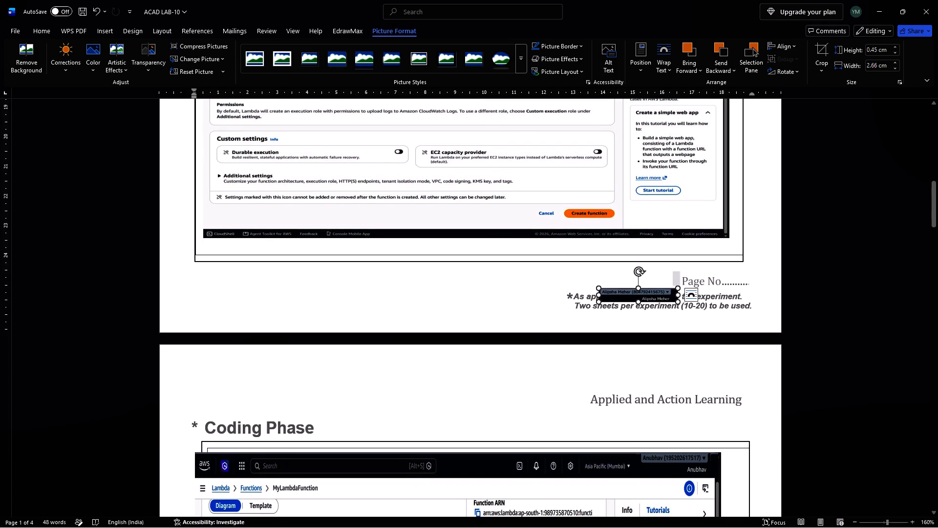
left_click_drag(623, 301, 658, 467)
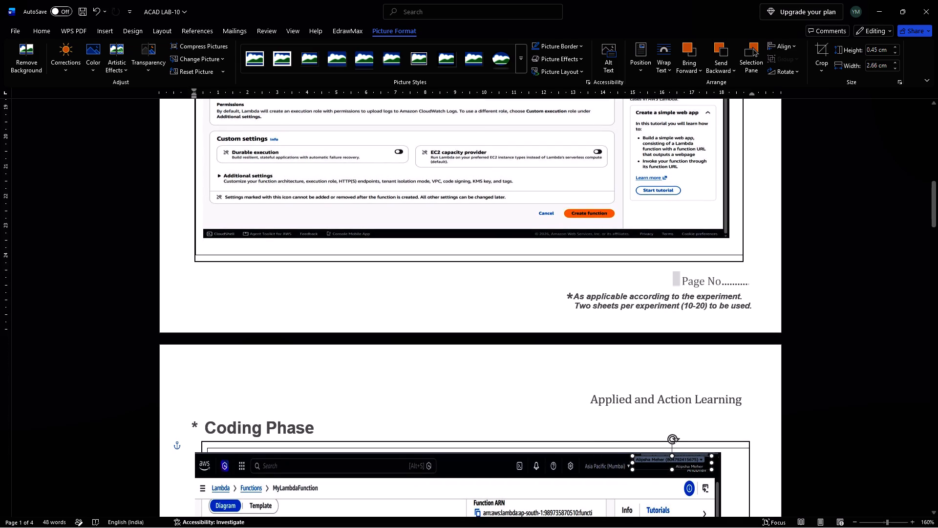
left_click_drag(658, 467, 660, 467)
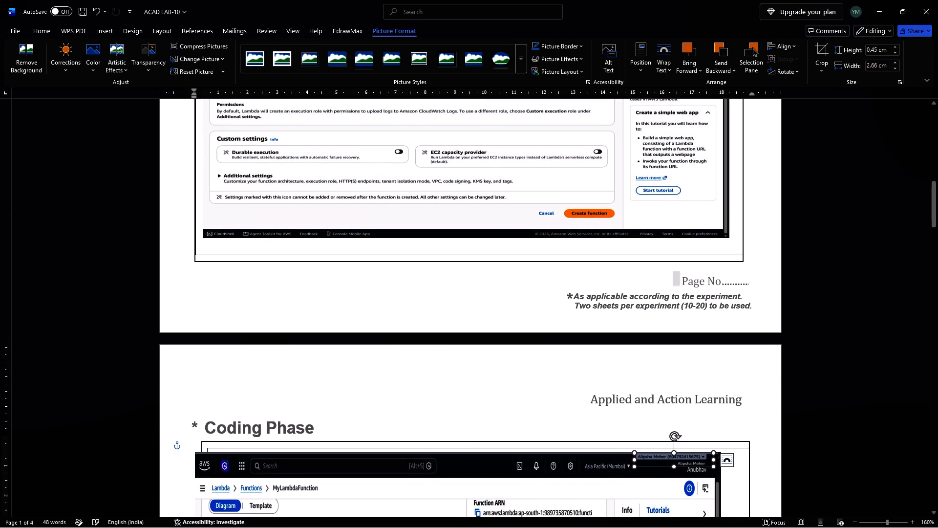
Resize and align the overlay on the MyLambdaFunction screenshot to about 0.75 by 2.74 cm, covering the old account name.
left_click(674, 467)
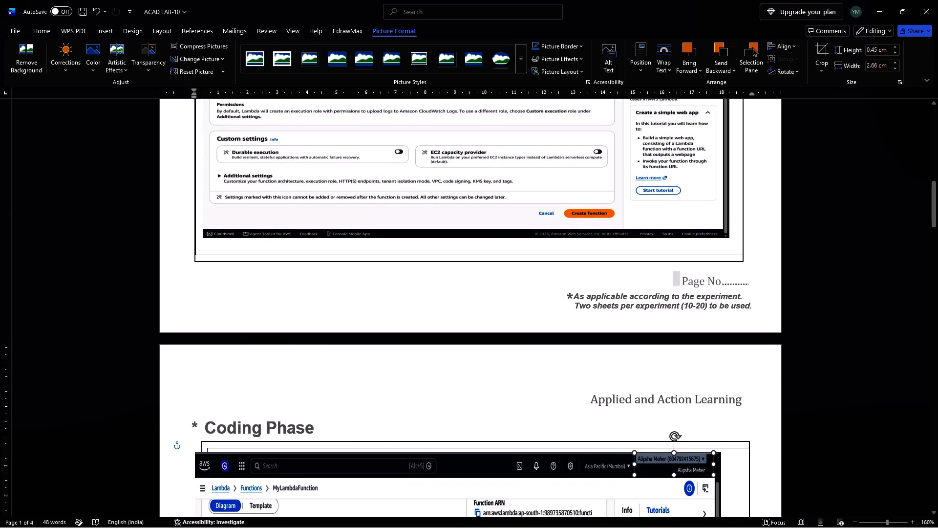
left_click(674, 459)
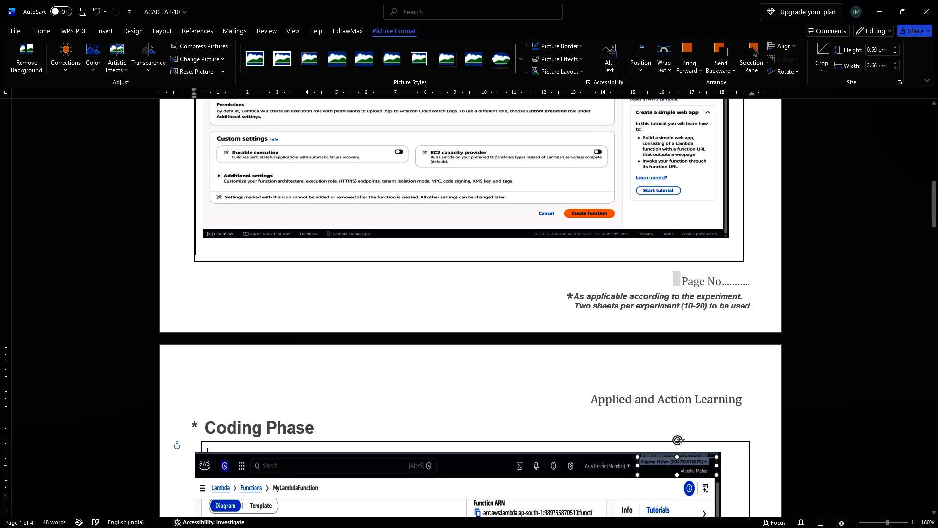
left_click_drag(635, 471, 633, 471)
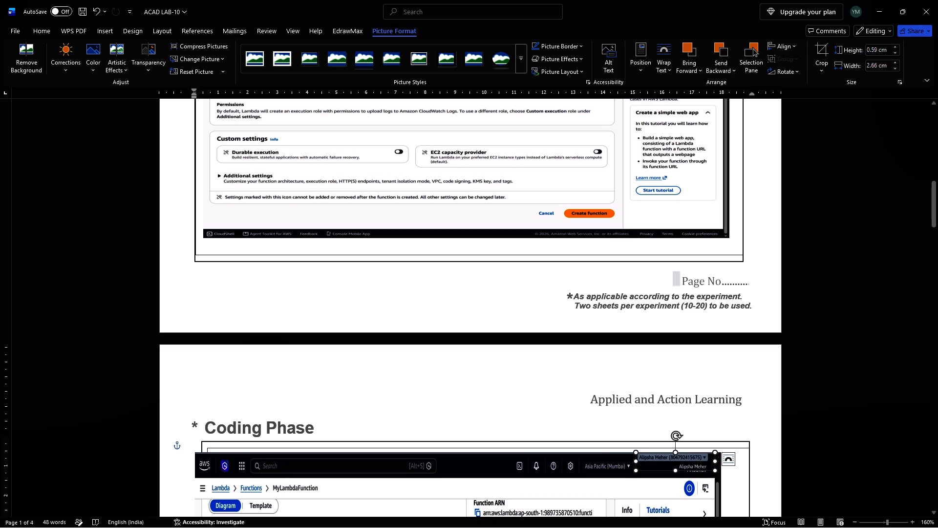
left_click_drag(633, 471, 639, 471)
left_click(690, 463)
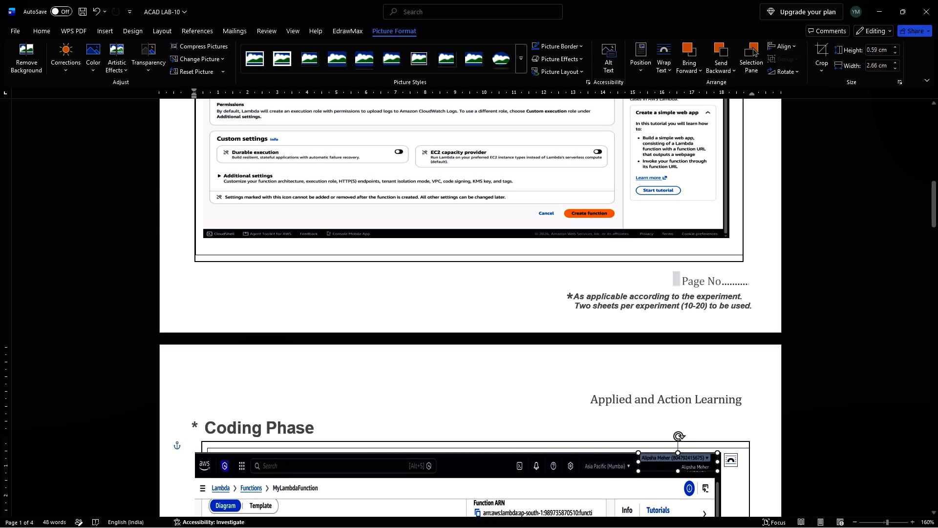
left_click(680, 471)
left_click(686, 464)
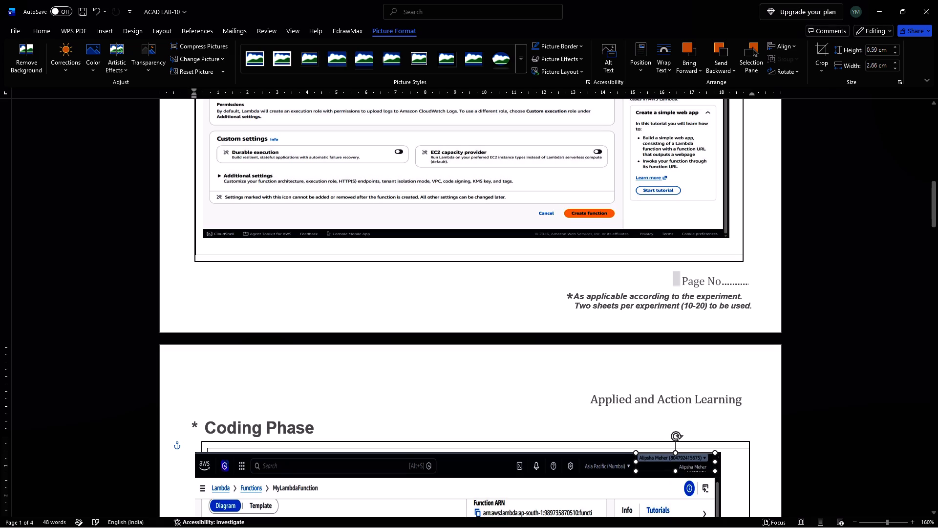
left_click(638, 470)
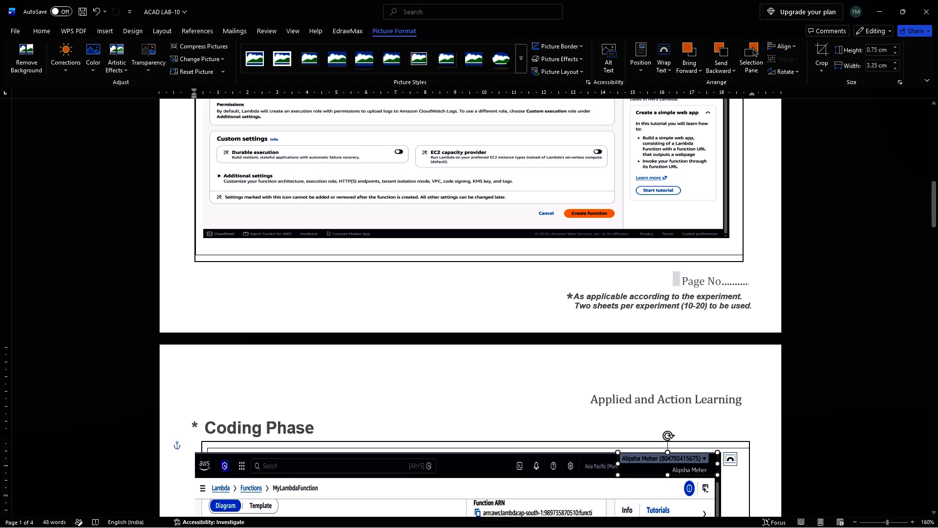
left_click_drag(618, 466, 633, 465)
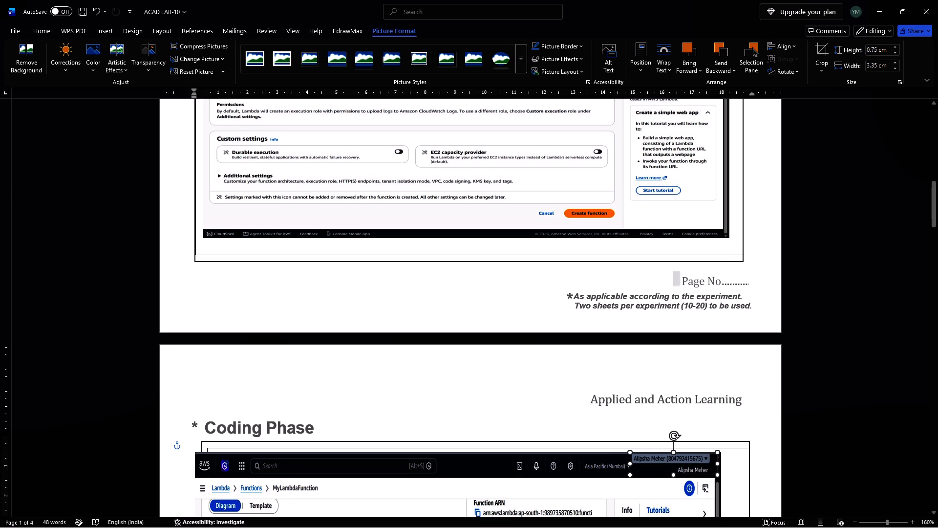
left_click_drag(633, 465, 636, 466)
left_click(669, 465)
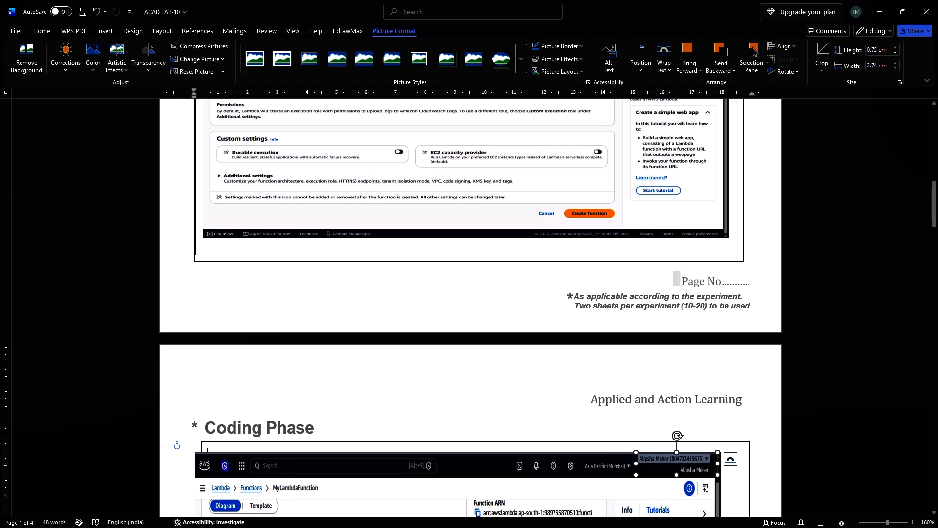
Copy the overlay from the first MyLambdaFunction screenshot and align the copy over the account name of the Test event screenshot below it.
key("ctrl+c")
key("ctrl+v")
scroll(637, 412, "down", 4)
left_click_drag(673, 329, 665, 348)
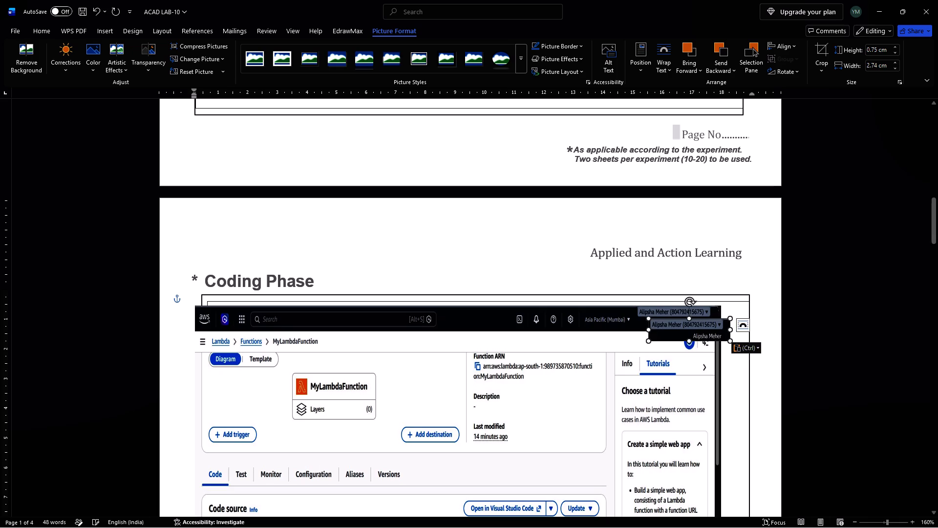
left_click_drag(665, 348, 597, 448)
left_click(691, 322)
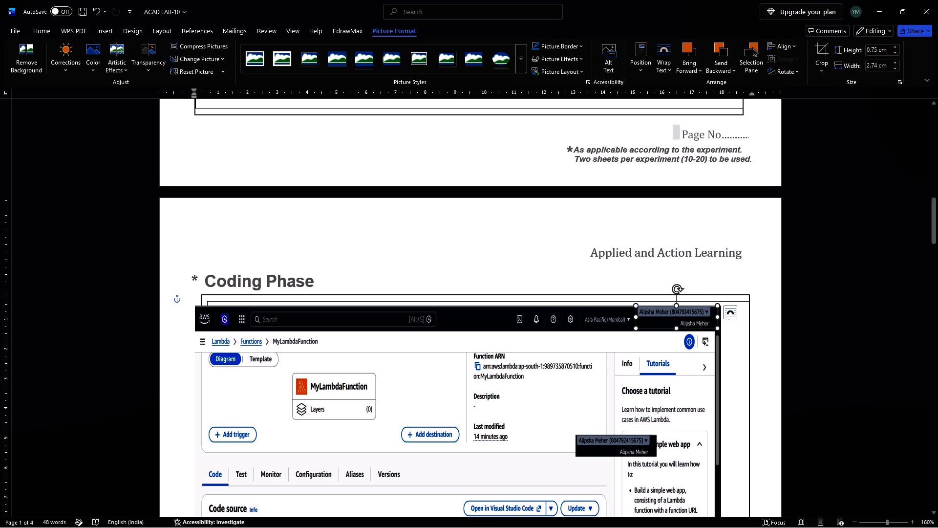
scroll(580, 383, "down", 6)
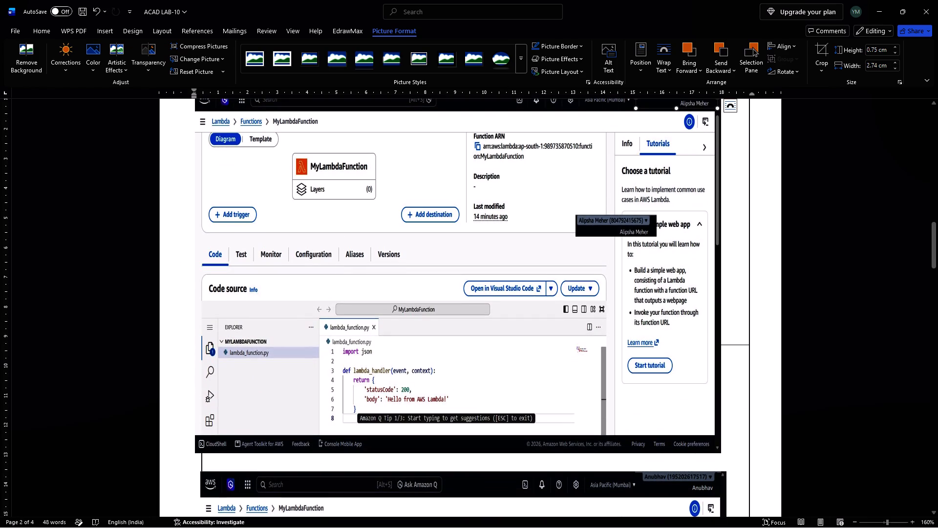
left_click(634, 227)
left_click_drag(638, 225, 698, 485)
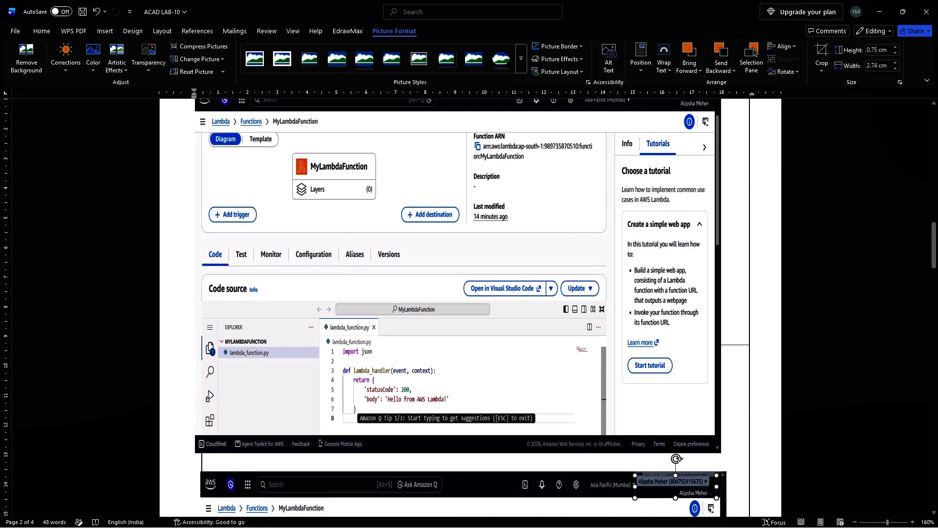
left_click_drag(698, 485, 699, 483)
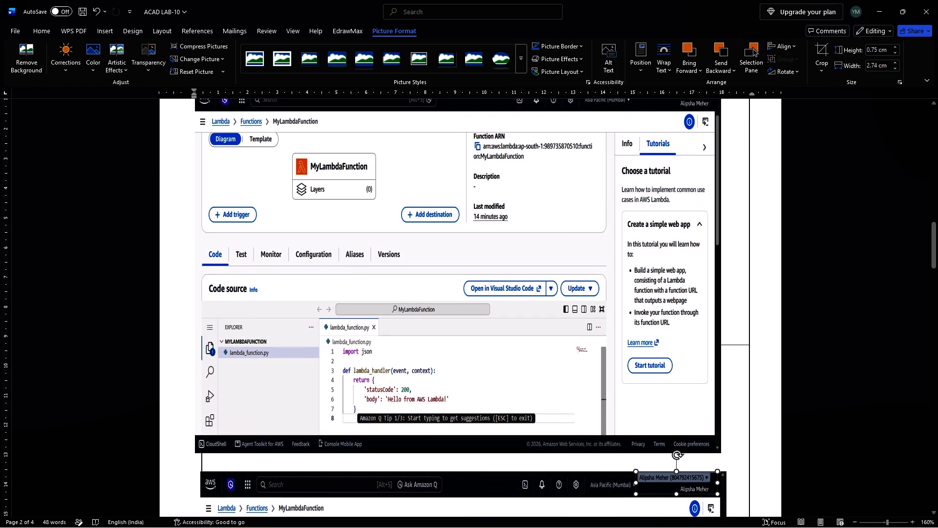
left_click_drag(699, 483, 700, 484)
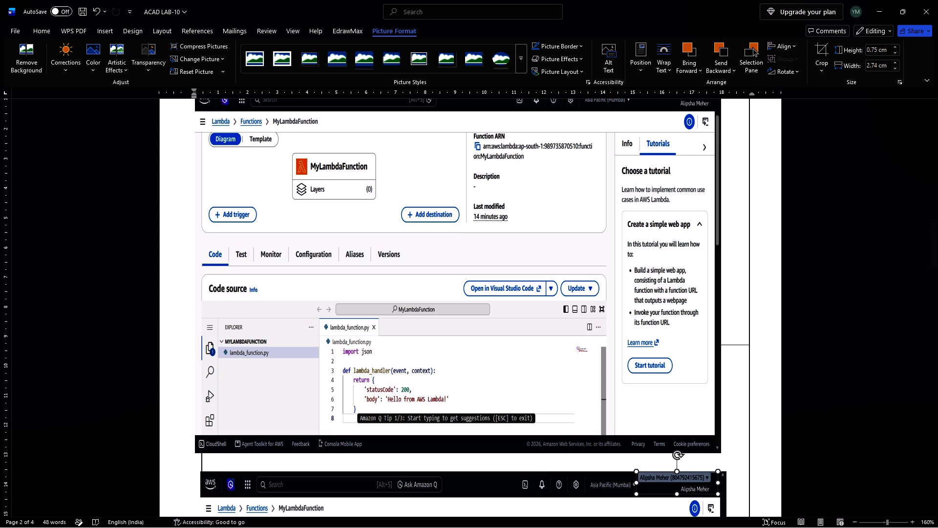
left_click_drag(700, 484, 701, 483)
left_click(511, 469)
Copy the overlay from the Test event screenshot and move the copy to the header of the Final Output screenshot in the Implementation Phase.
scroll(606, 453, "down", 3)
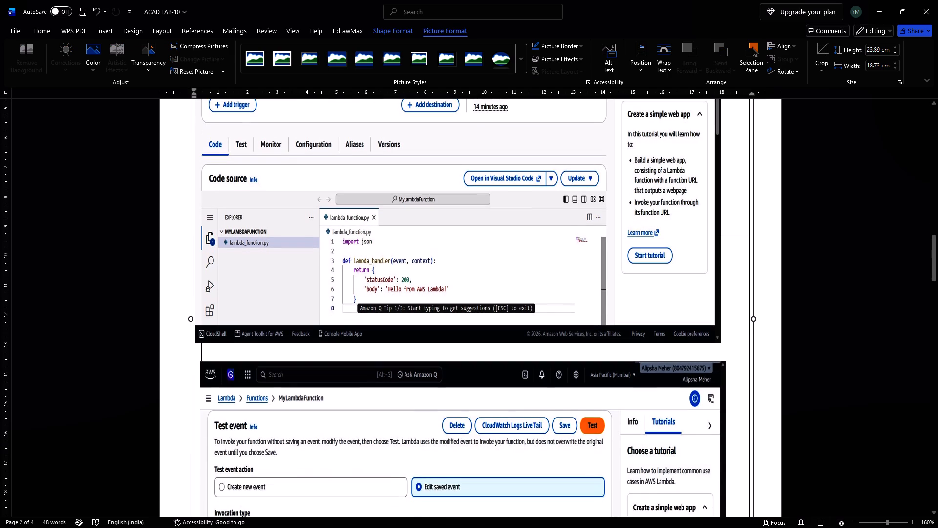
left_click(655, 372)
key("ctrl+c")
key("ctrl+v")
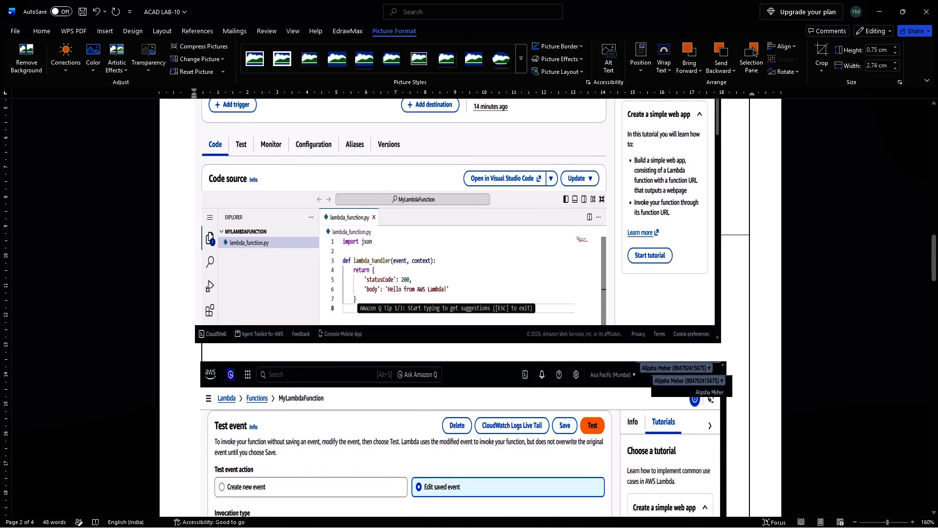
scroll(674, 384, "down", 3)
left_click_drag(671, 276, 599, 423)
scroll(562, 355, "down", 5)
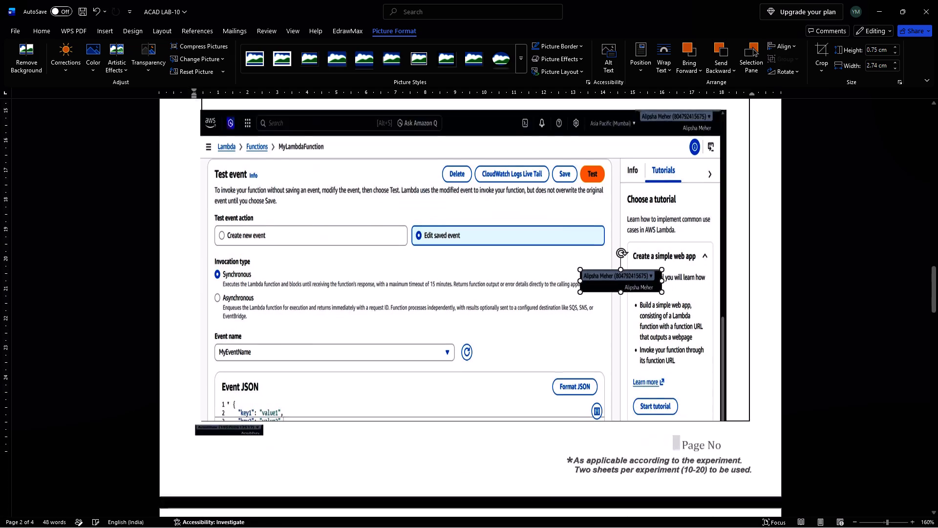
left_click_drag(613, 241, 616, 488)
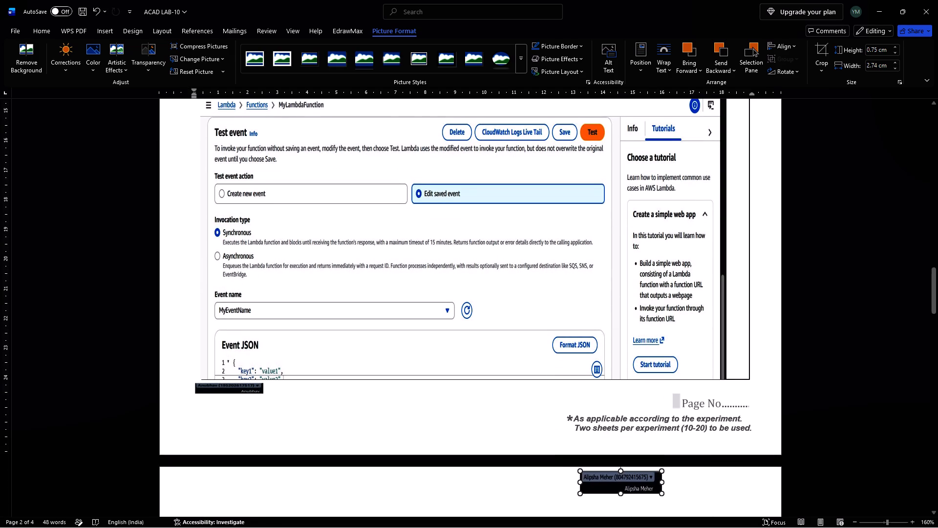
left_click_drag(616, 488, 616, 494)
scroll(594, 390, "down", 7)
left_click_drag(608, 234, 612, 441)
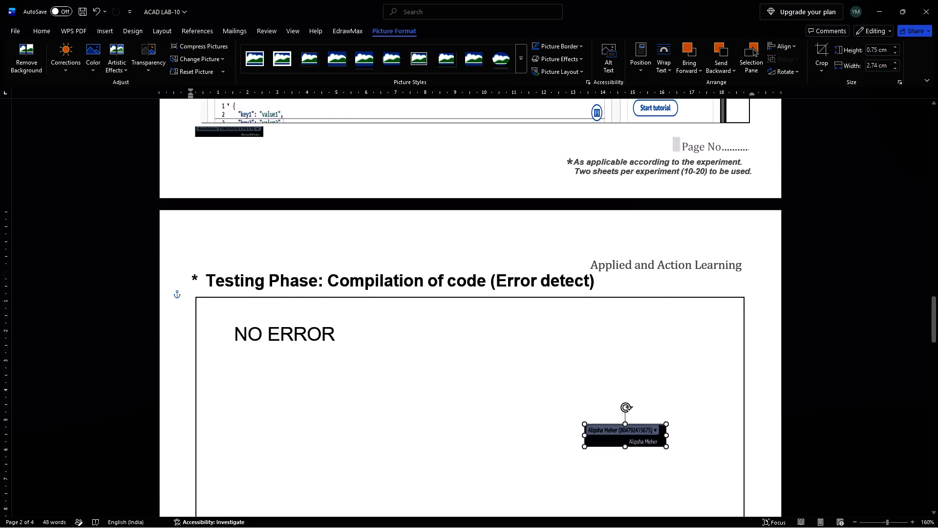
left_click_drag(612, 441, 615, 470)
scroll(554, 346, "down", 6)
left_click_drag(616, 254, 671, 493)
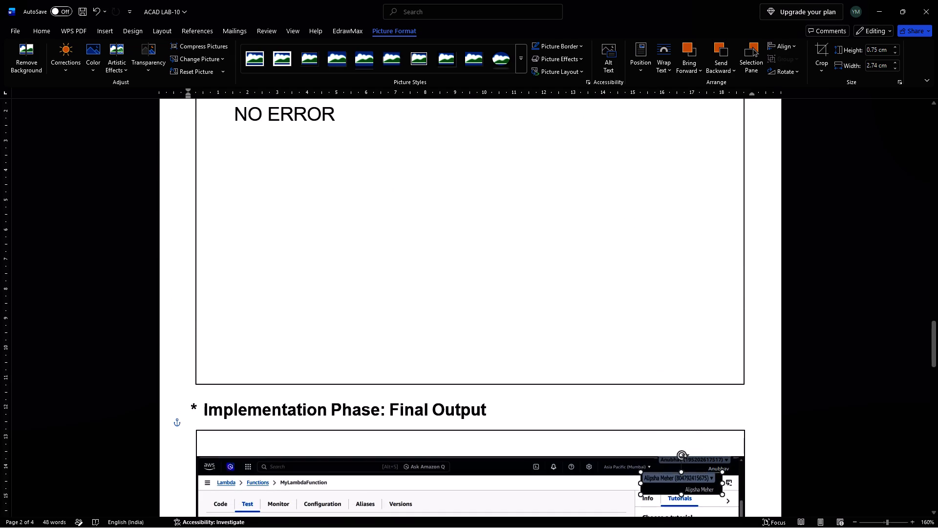
Align the overlay over the account name of the Final Output screenshot and reduce its height to about 0.52 cm.
left_click_drag(671, 493, 681, 472)
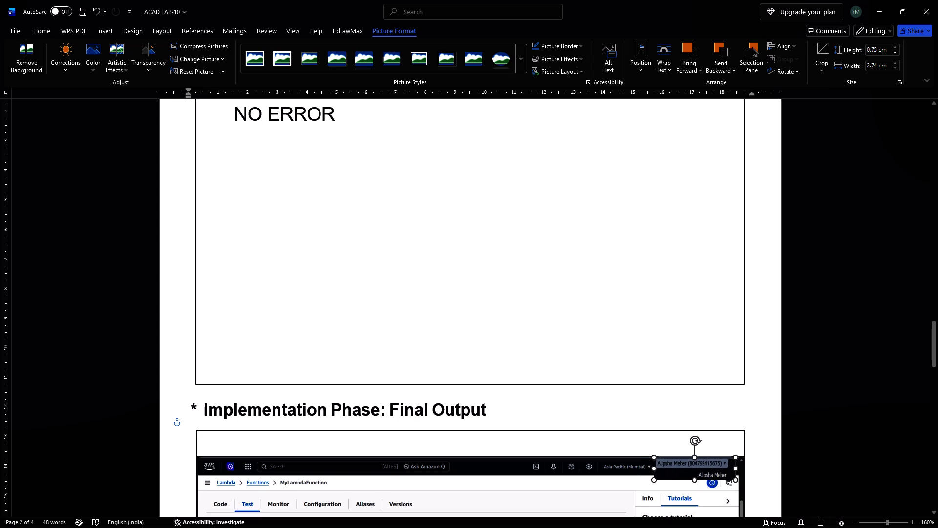
left_click_drag(681, 472, 683, 470)
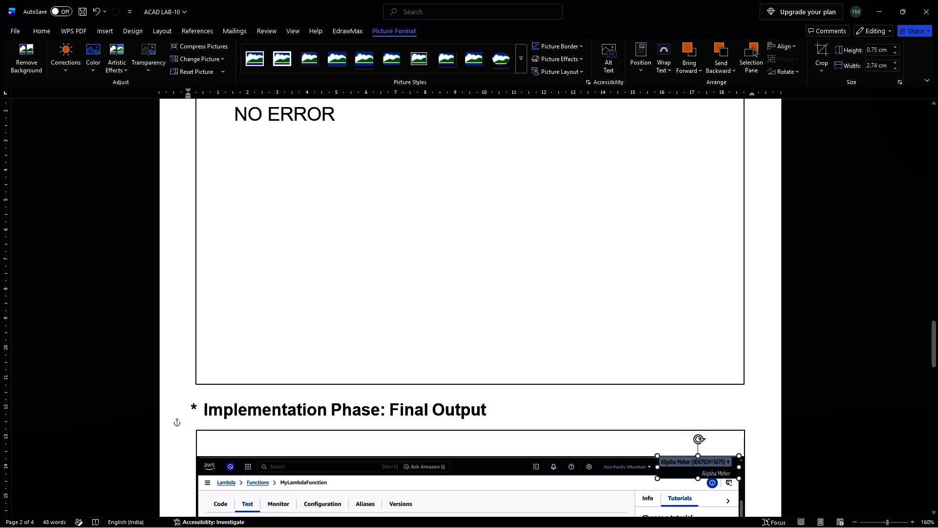
left_click_drag(683, 470, 683, 472)
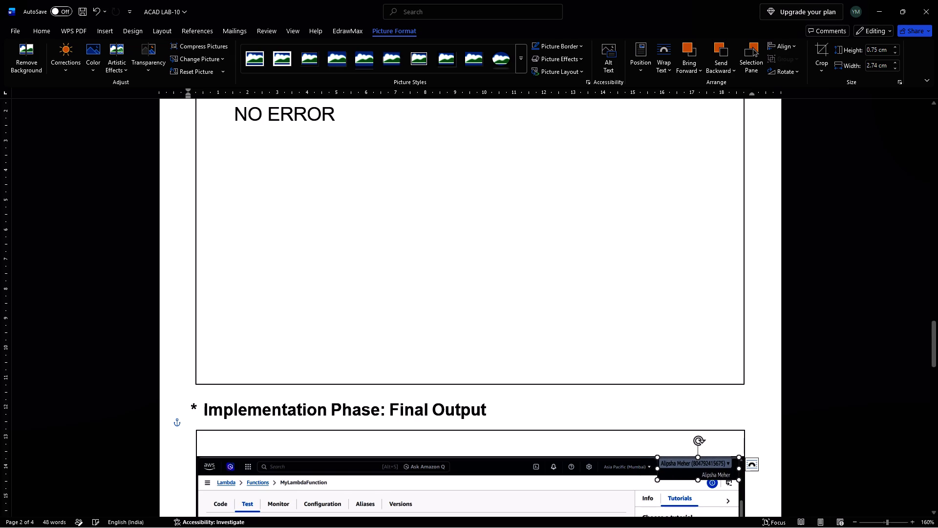
left_click_drag(698, 481, 698, 474)
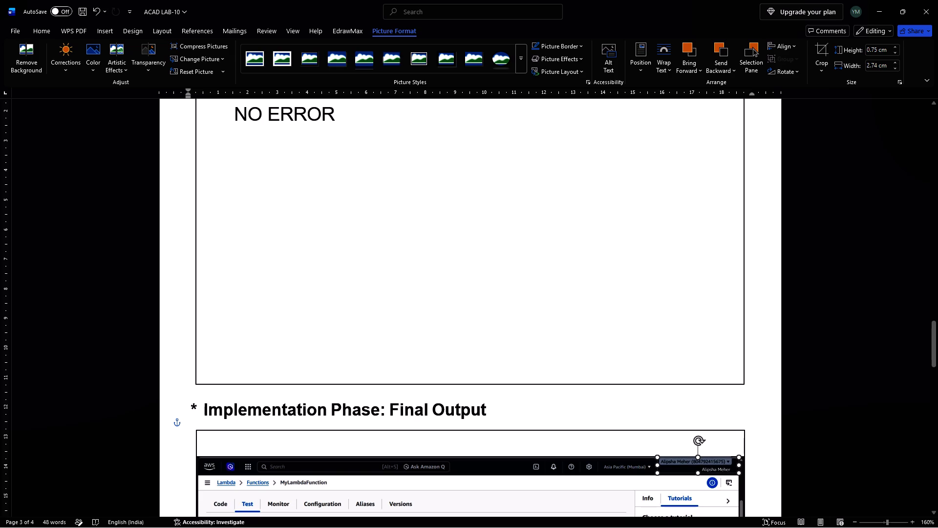
left_click_drag(698, 474, 698, 475)
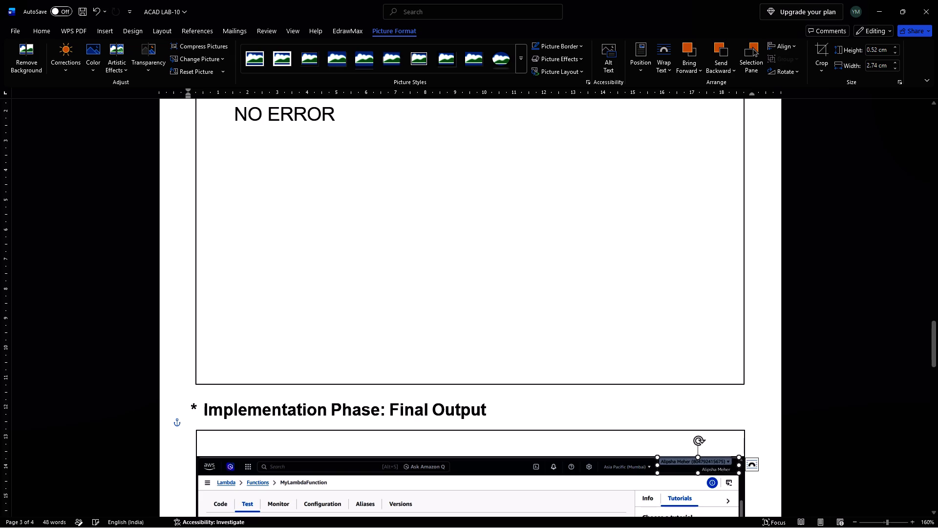
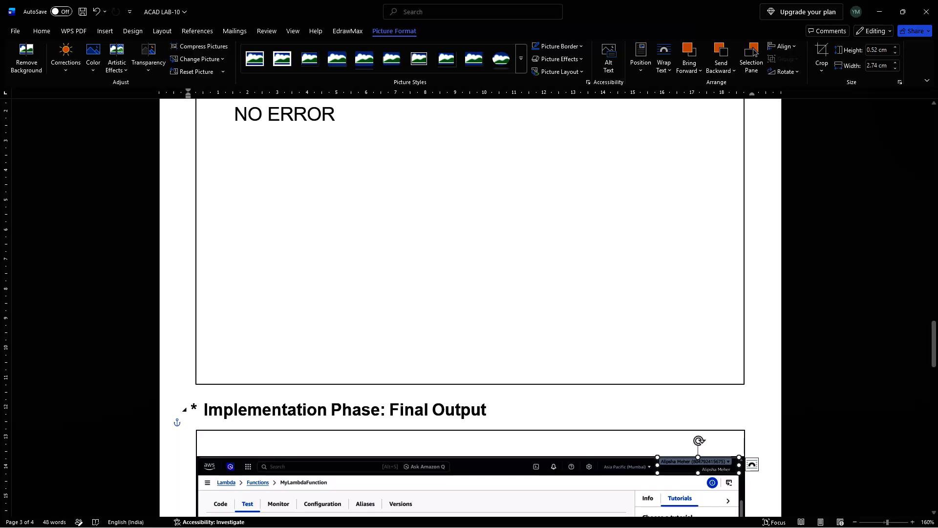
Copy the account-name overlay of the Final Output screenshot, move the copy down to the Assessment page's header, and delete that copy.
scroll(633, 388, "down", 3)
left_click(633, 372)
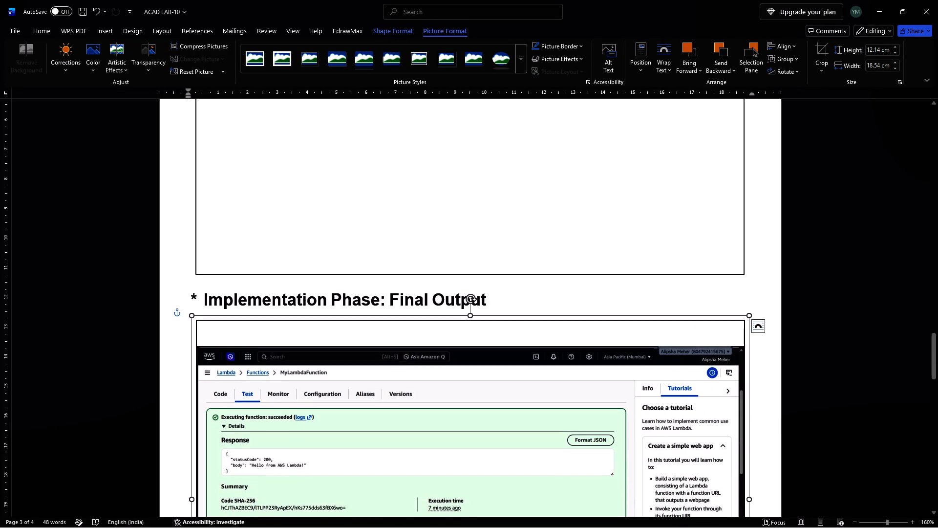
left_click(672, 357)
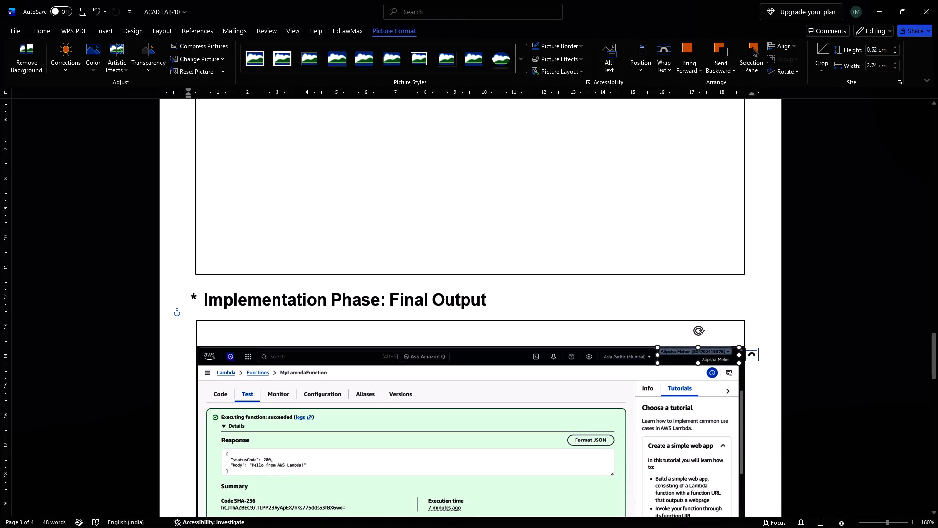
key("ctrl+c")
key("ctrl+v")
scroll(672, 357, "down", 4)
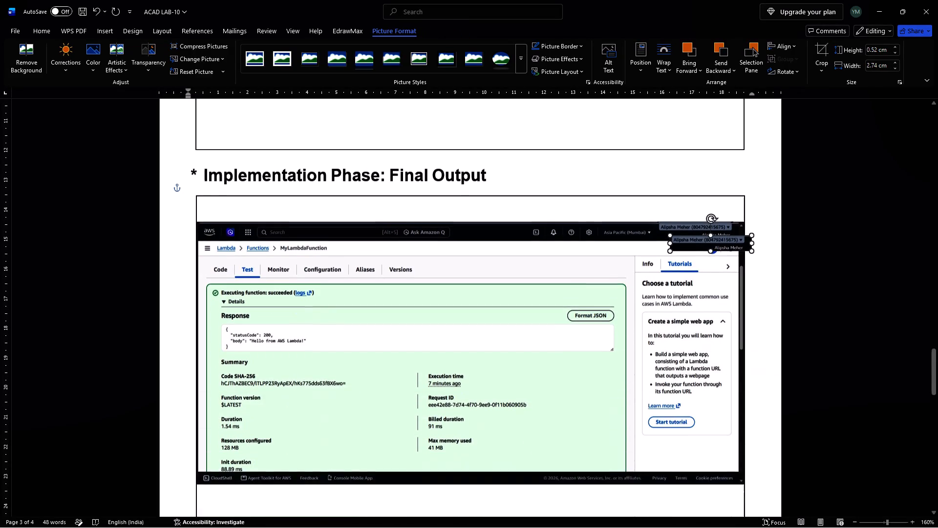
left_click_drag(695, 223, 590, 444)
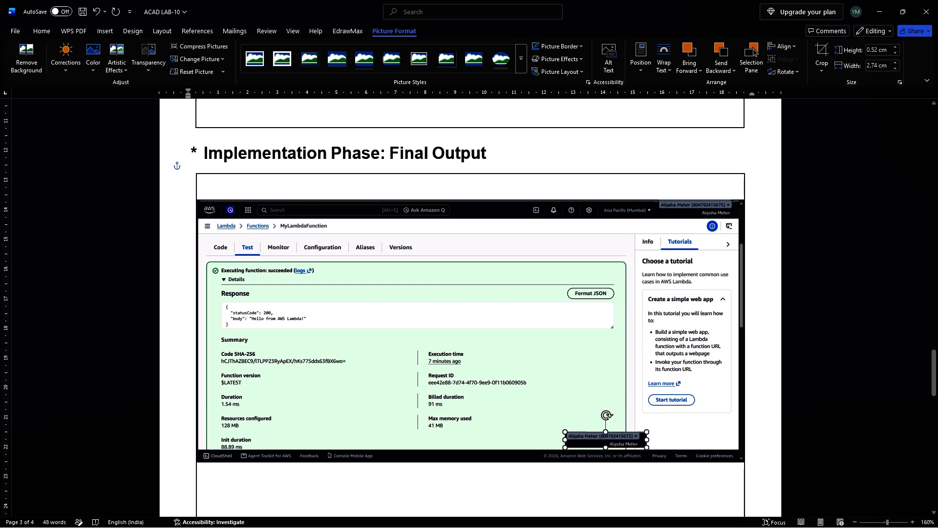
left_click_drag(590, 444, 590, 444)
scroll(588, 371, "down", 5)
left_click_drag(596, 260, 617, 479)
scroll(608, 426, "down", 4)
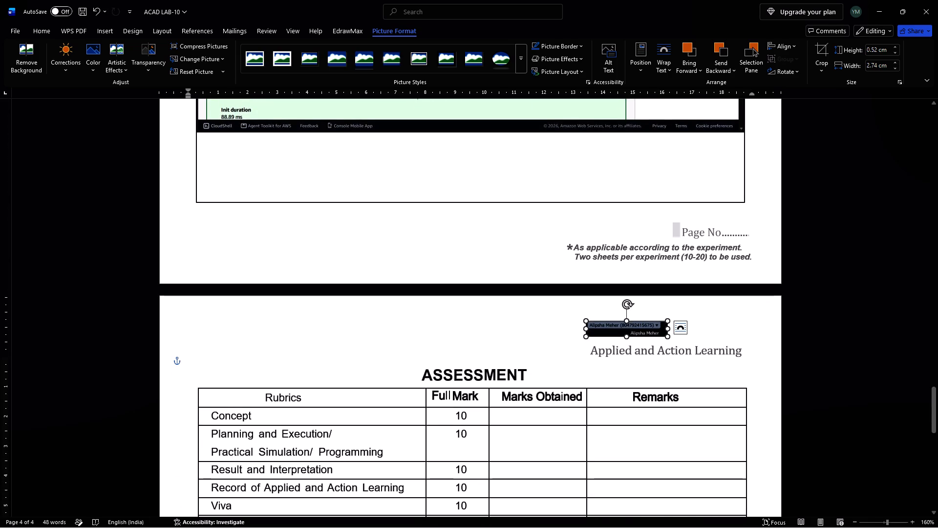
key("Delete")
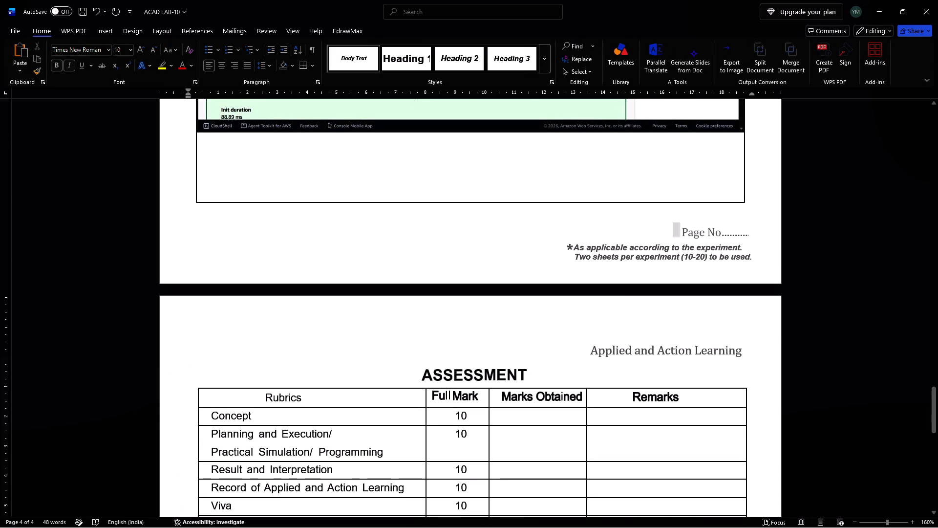
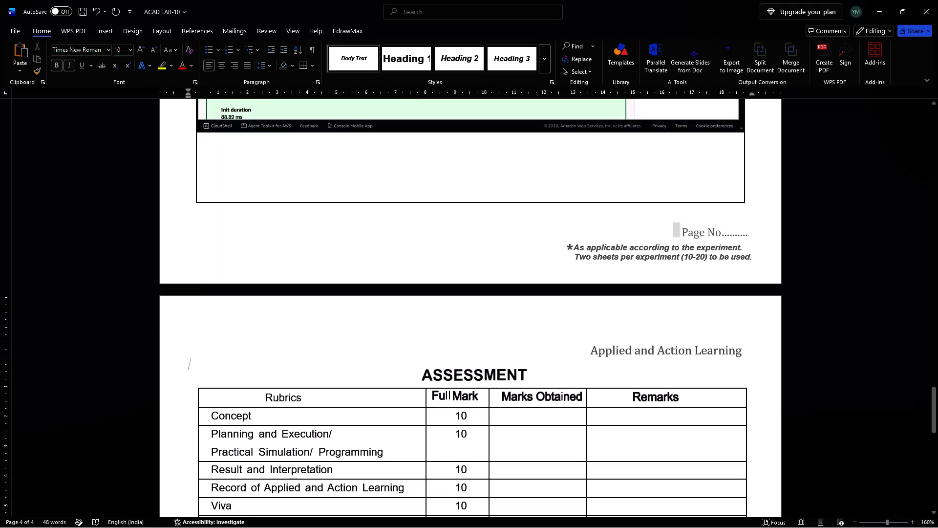
Check the Final Output page and the Assessment page of the LAB-10 record for leftover overlays.
scroll(540, 268, "up", 4)
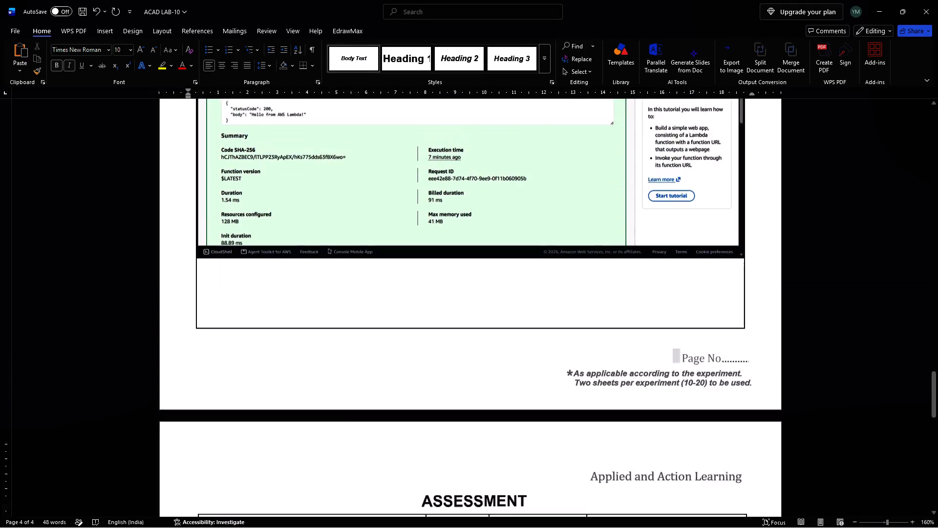
scroll(565, 255, "up", 4)
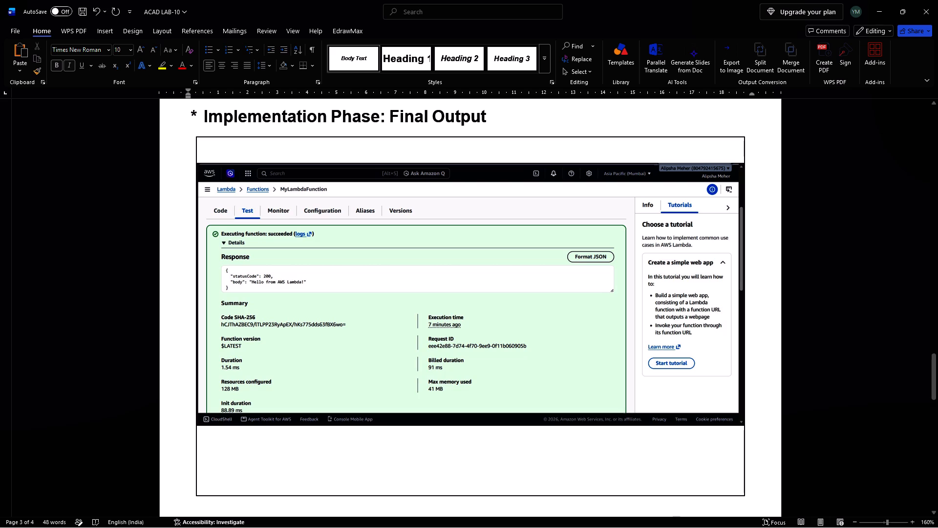
scroll(373, 237, "down", 13)
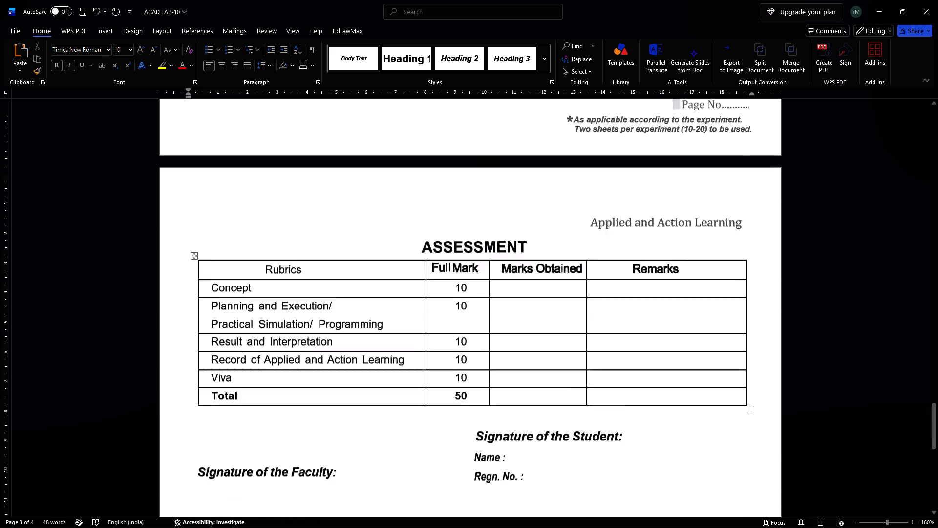
scroll(382, 242, "down", 2)
scroll(388, 245, "up", 7)
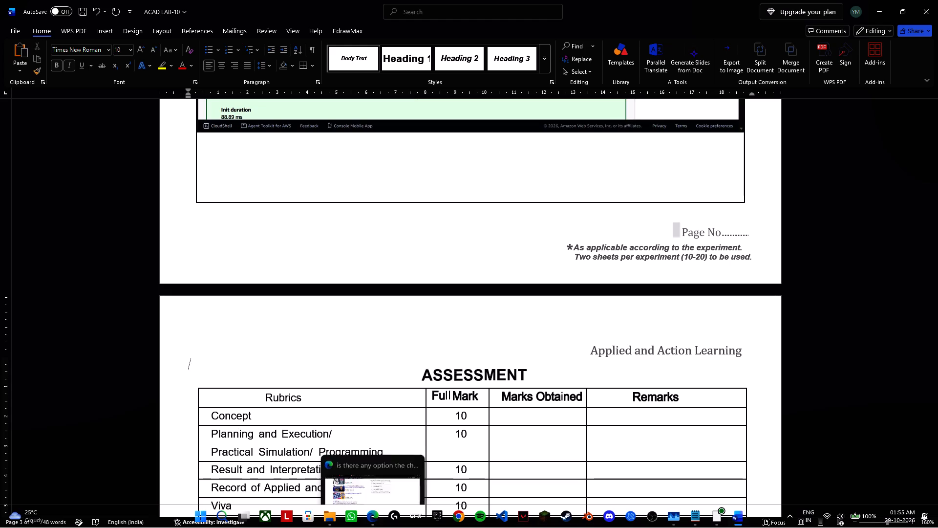
Switch to File Explorer and open the 5th sem folder inside the desktop's .Tinkidi folder to check its files.
left_click(333, 522)
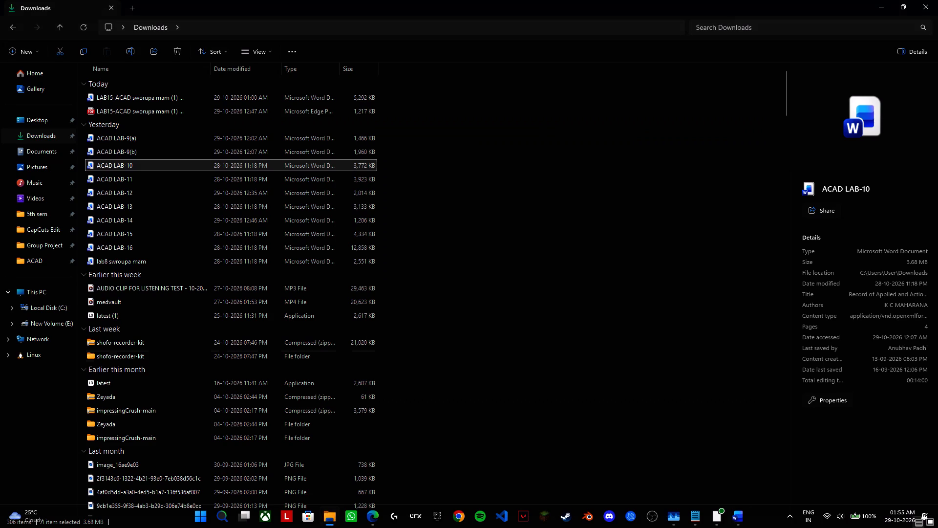
left_click(48, 121)
double_click(155, 88)
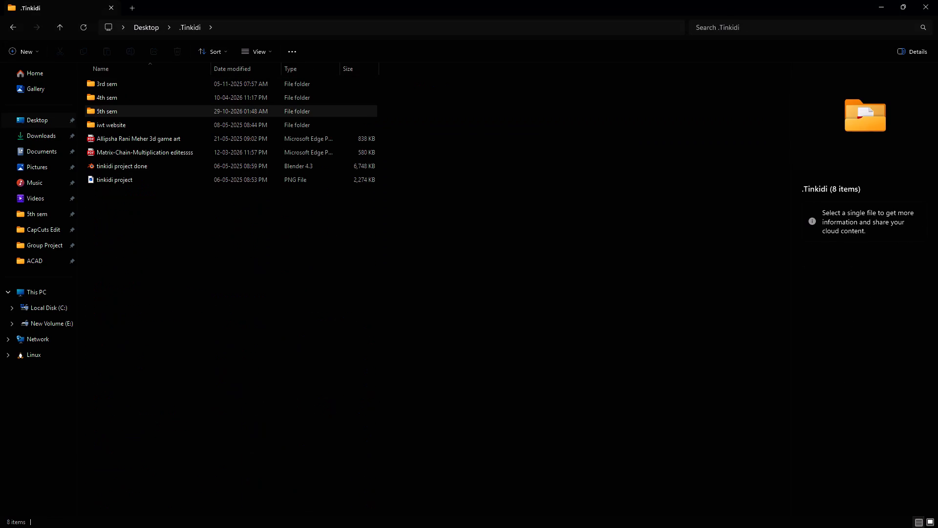
double_click(145, 109)
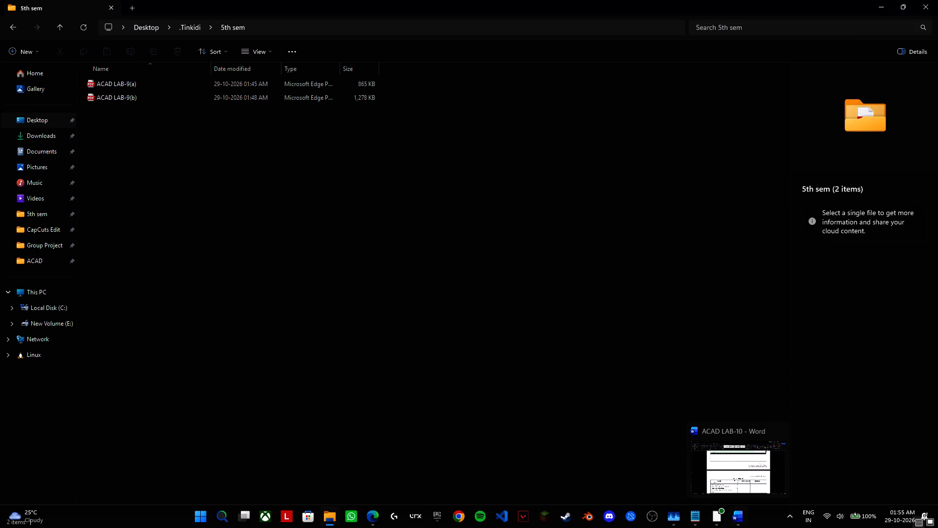
Switch back to Word and save ACAD LAB-10 as a PDF in the desktop's .Tinkidi > 5th sem folder.
left_click(733, 522)
left_click(18, 29)
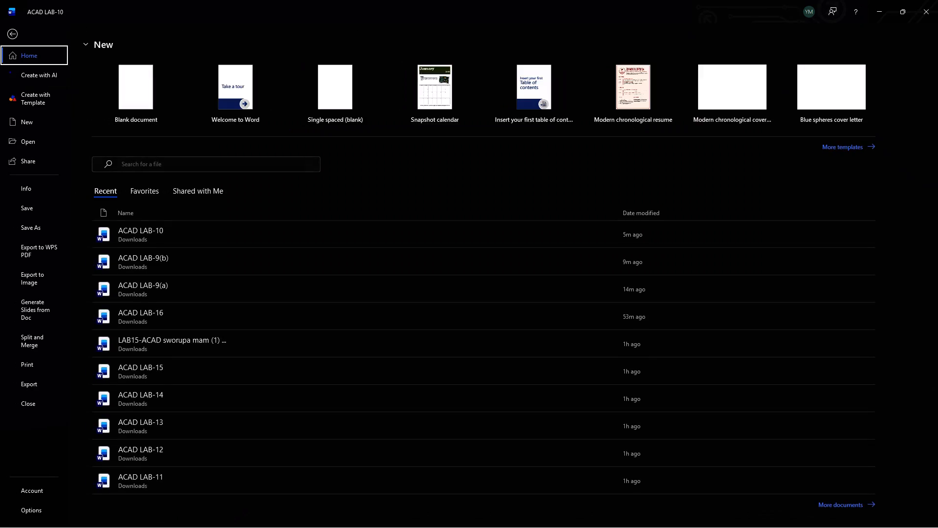
left_click(54, 224)
left_click(117, 249)
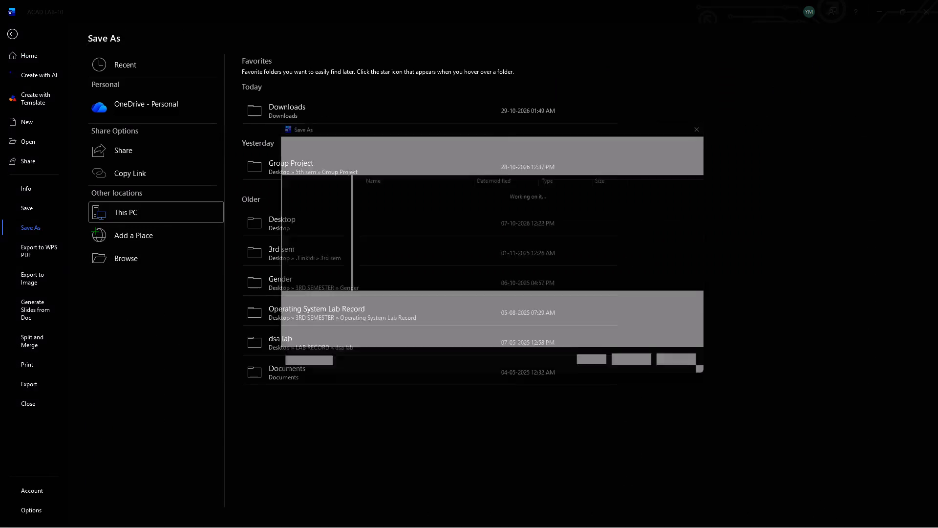
scroll(313, 222, "up", 3)
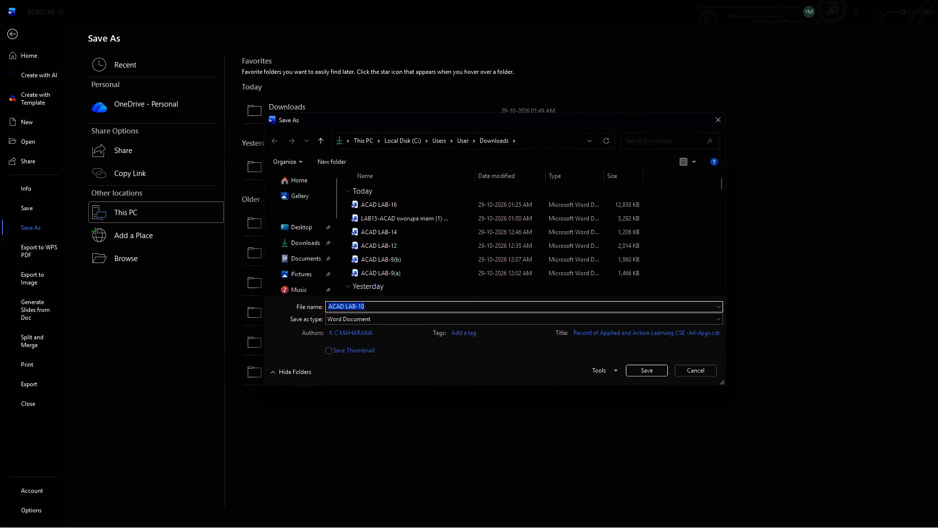
left_click(298, 225)
double_click(392, 190)
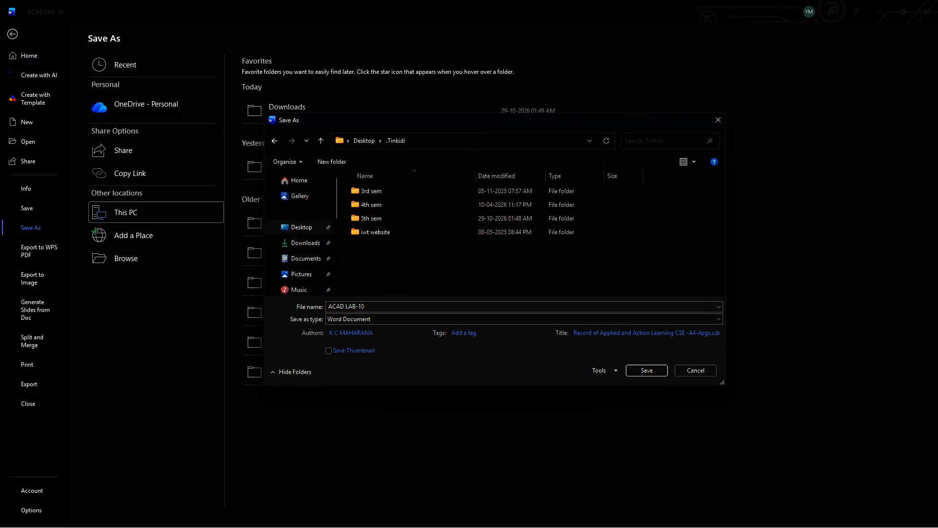
double_click(380, 218)
left_click(383, 316)
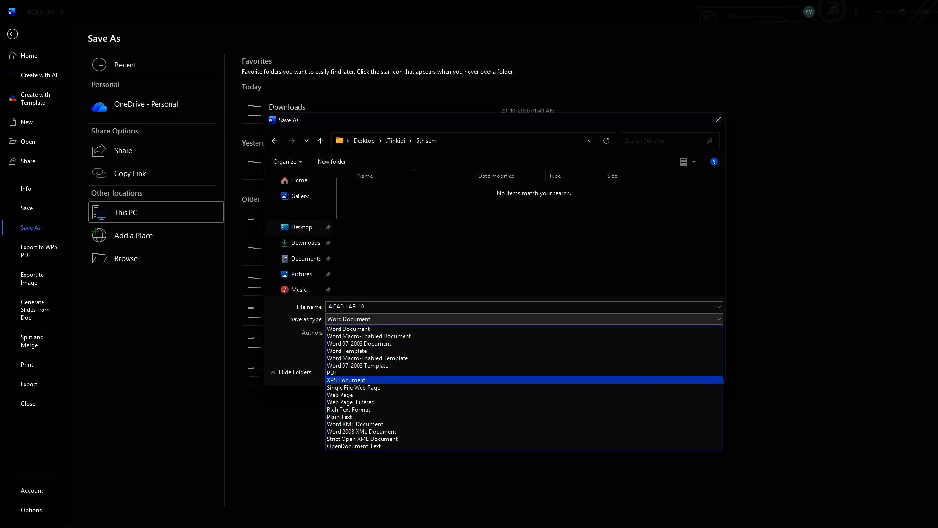
left_click(356, 372)
left_click(636, 389)
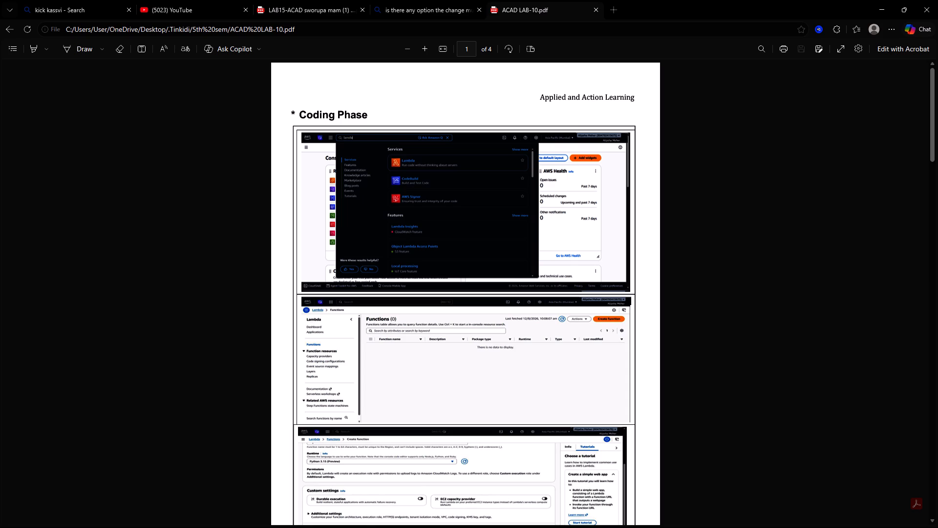
Close the browser showing the exported PDF, the ACAD LAB-10 document in Word, and the File Explorer window.
left_click(937, 0)
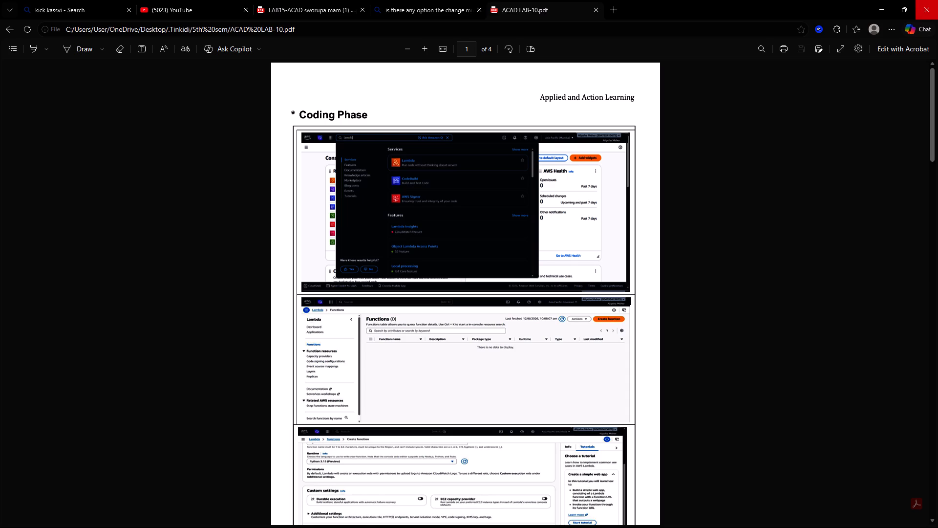
left_click(937, 0)
left_click(937, 0)
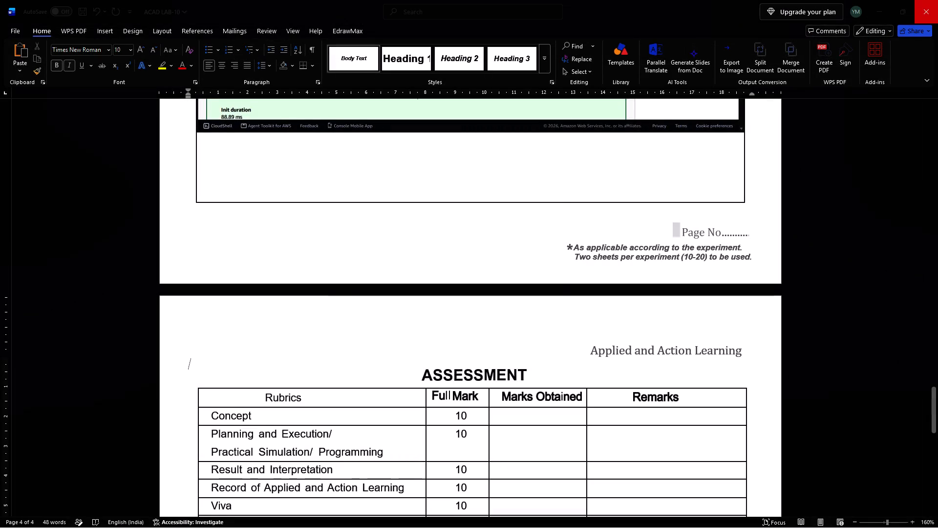
left_click(513, 343)
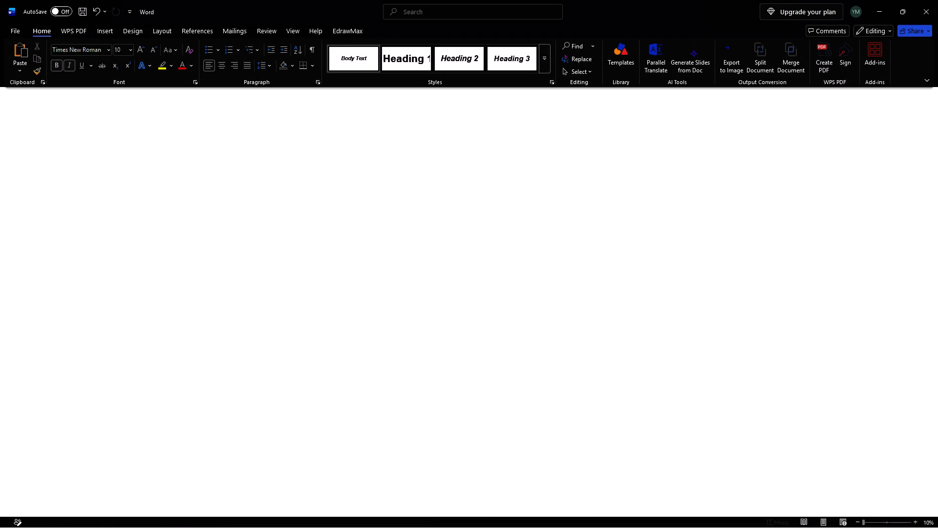
left_click(937, 0)
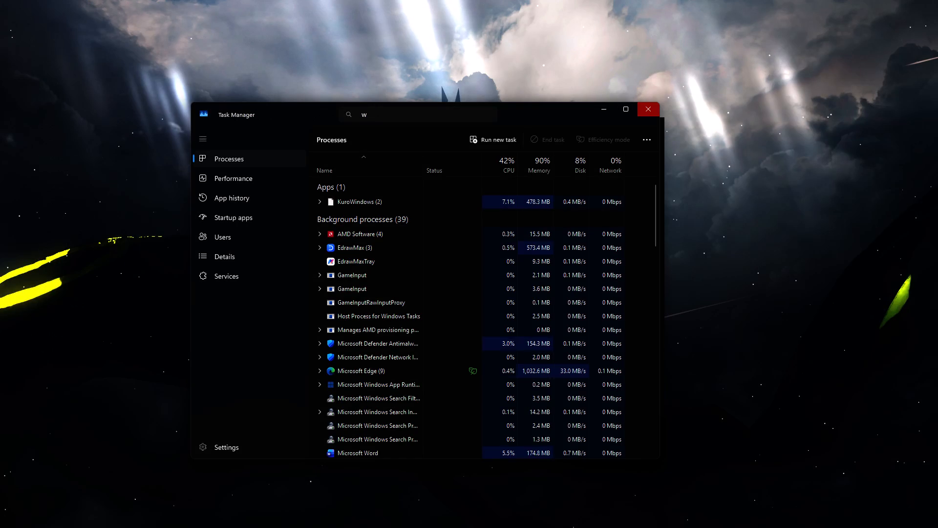